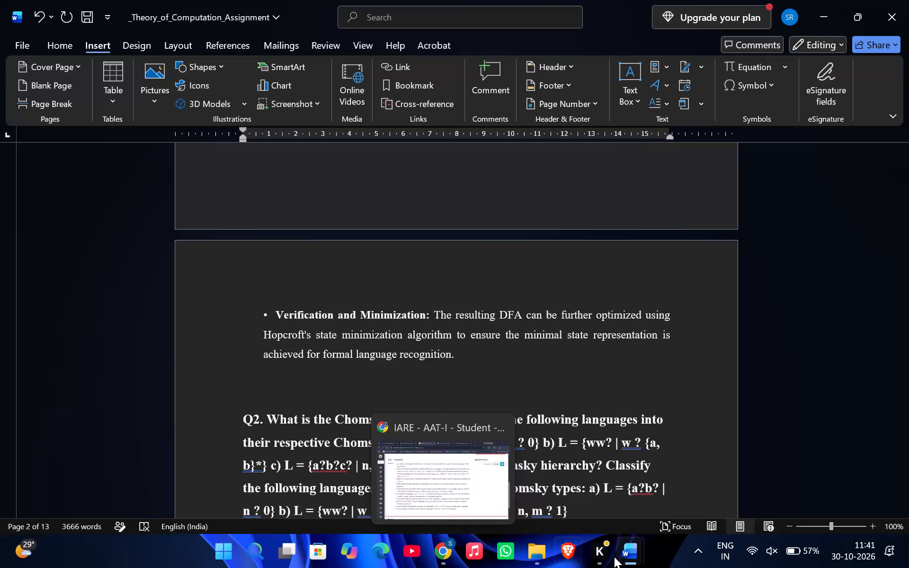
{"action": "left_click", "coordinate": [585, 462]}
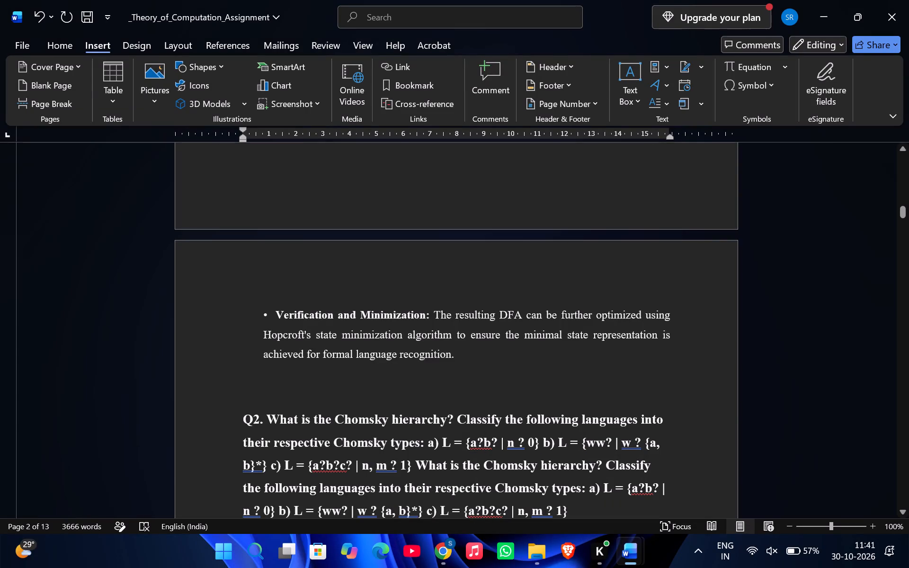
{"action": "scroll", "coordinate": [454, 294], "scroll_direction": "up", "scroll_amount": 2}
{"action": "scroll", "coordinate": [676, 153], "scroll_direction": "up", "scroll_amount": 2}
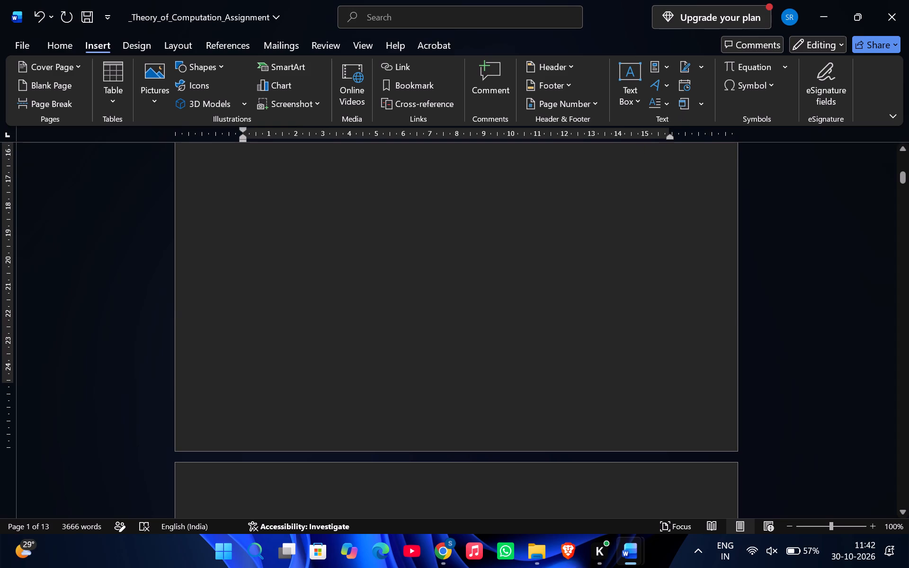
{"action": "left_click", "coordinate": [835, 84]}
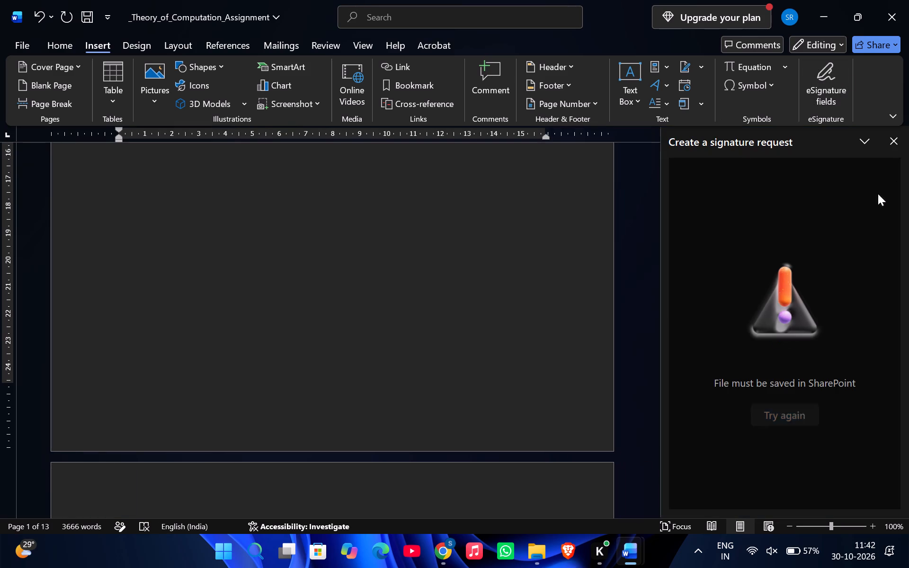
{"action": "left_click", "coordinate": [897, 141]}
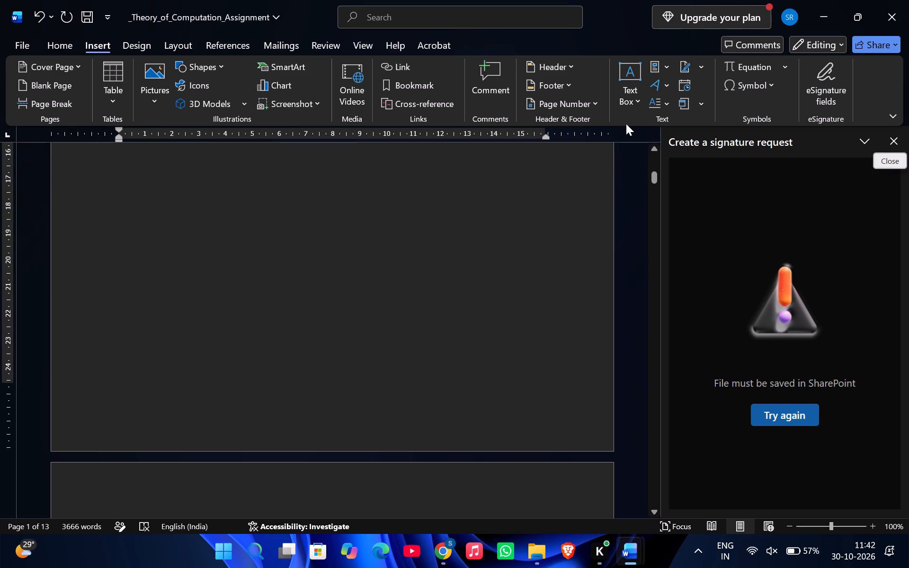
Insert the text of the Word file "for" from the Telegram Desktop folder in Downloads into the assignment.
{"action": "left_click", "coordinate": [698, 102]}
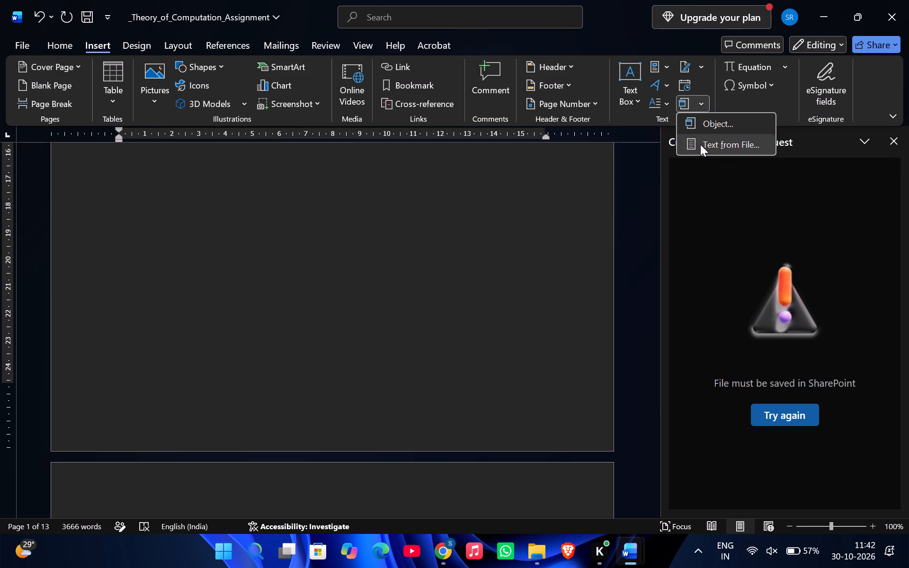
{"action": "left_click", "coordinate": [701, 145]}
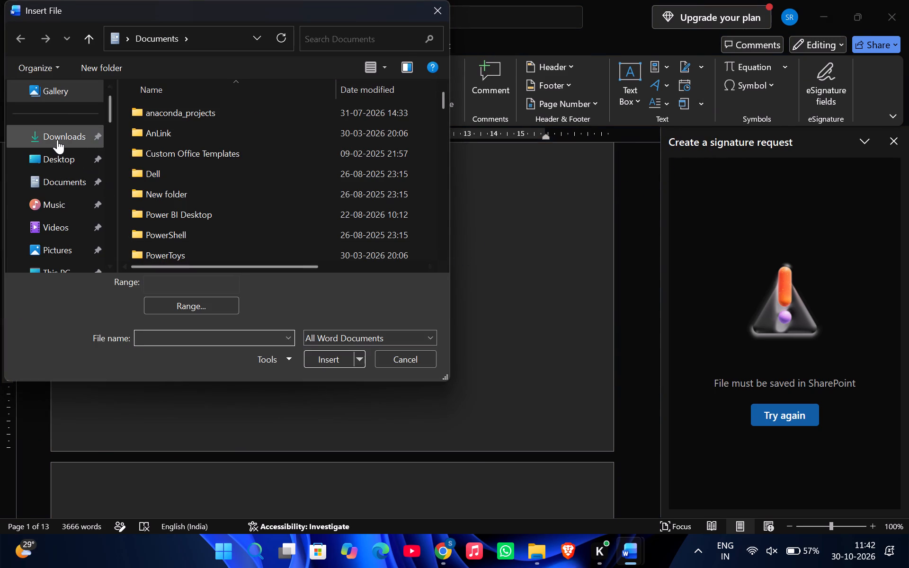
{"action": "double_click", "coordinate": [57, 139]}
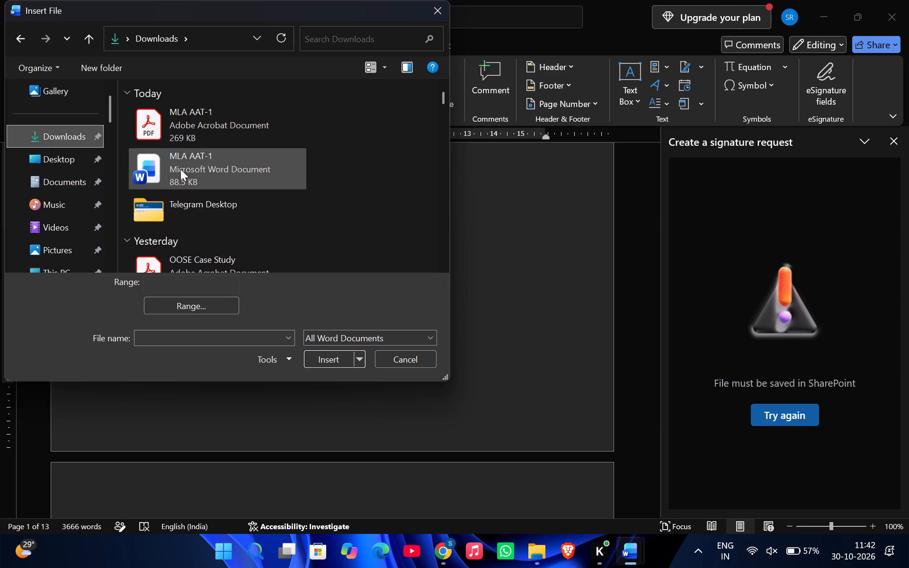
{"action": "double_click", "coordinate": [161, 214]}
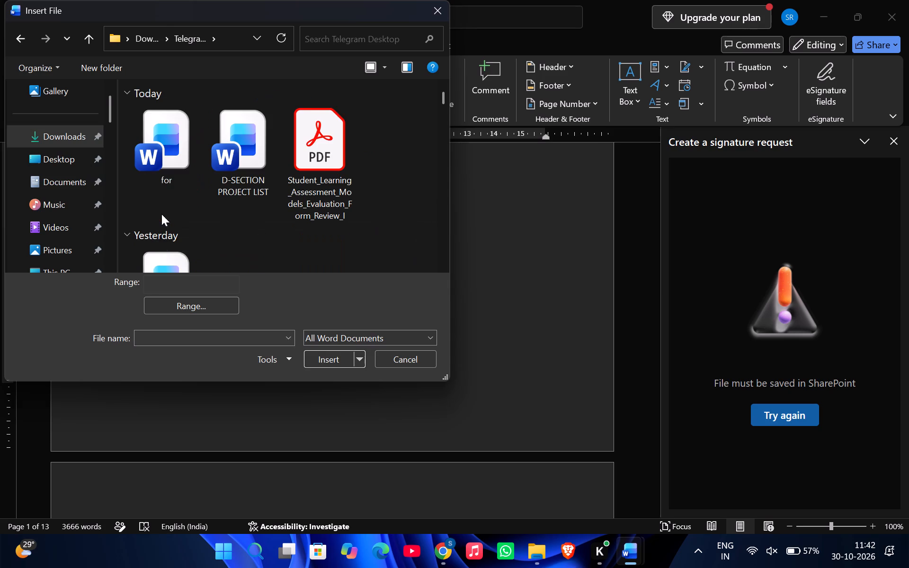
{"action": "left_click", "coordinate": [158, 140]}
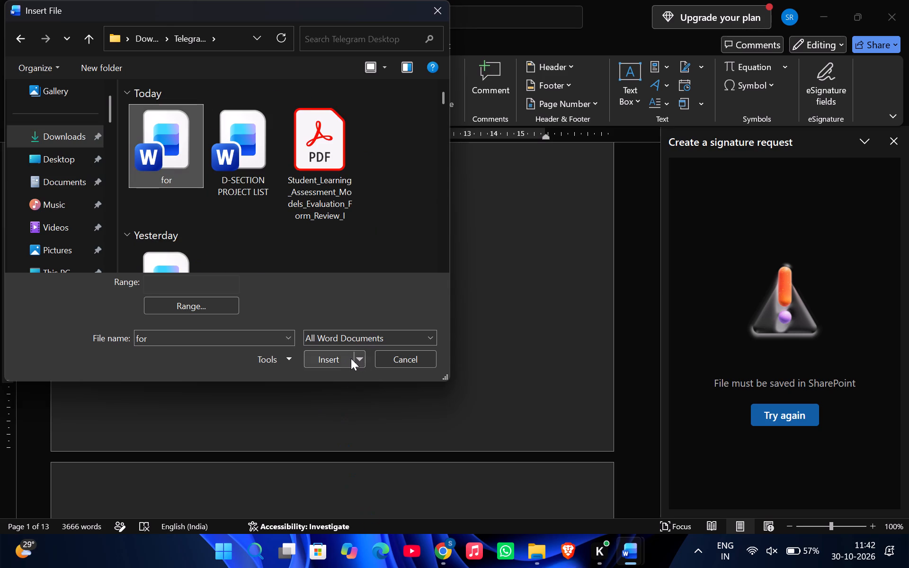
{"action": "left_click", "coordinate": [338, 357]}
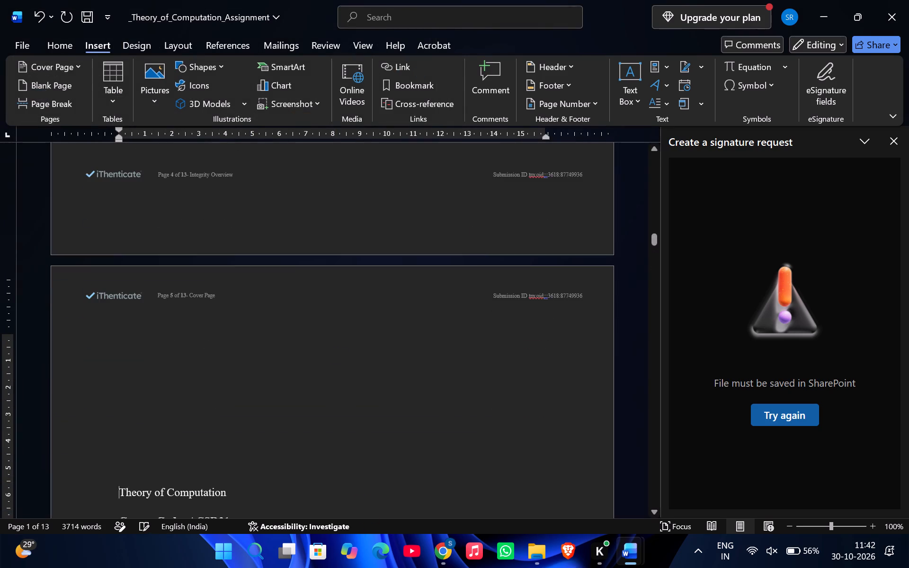
Examine how the inserted iThenticate report pages fit around the assignment's cover page.
{"action": "scroll", "coordinate": [420, 471], "scroll_direction": "up", "scroll_amount": 12}
{"action": "scroll", "coordinate": [420, 471], "scroll_direction": "down", "scroll_amount": 1}
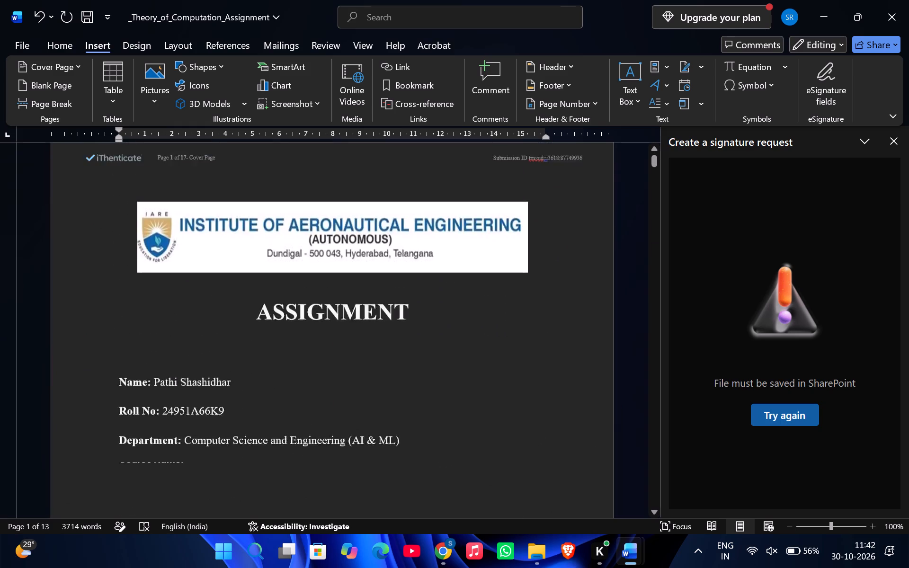
{"action": "scroll", "coordinate": [420, 471], "scroll_direction": "down", "scroll_amount": 2}
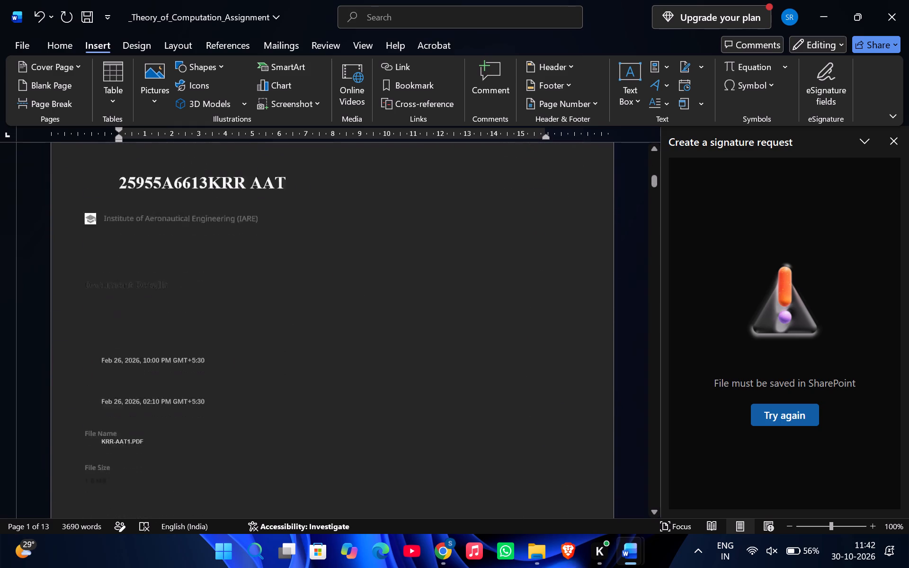
{"action": "scroll", "coordinate": [420, 471], "scroll_direction": "up", "scroll_amount": 1}
{"action": "scroll", "coordinate": [420, 471], "scroll_direction": "down", "scroll_amount": 1}
{"action": "scroll", "coordinate": [420, 471], "scroll_direction": "up", "scroll_amount": 2}
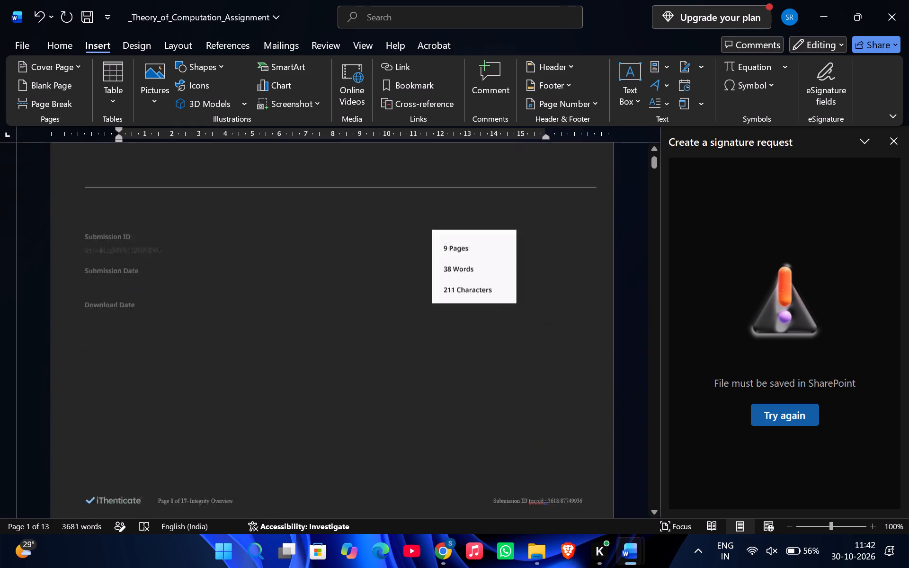
{"action": "scroll", "coordinate": [318, 436], "scroll_direction": "down", "scroll_amount": 1}
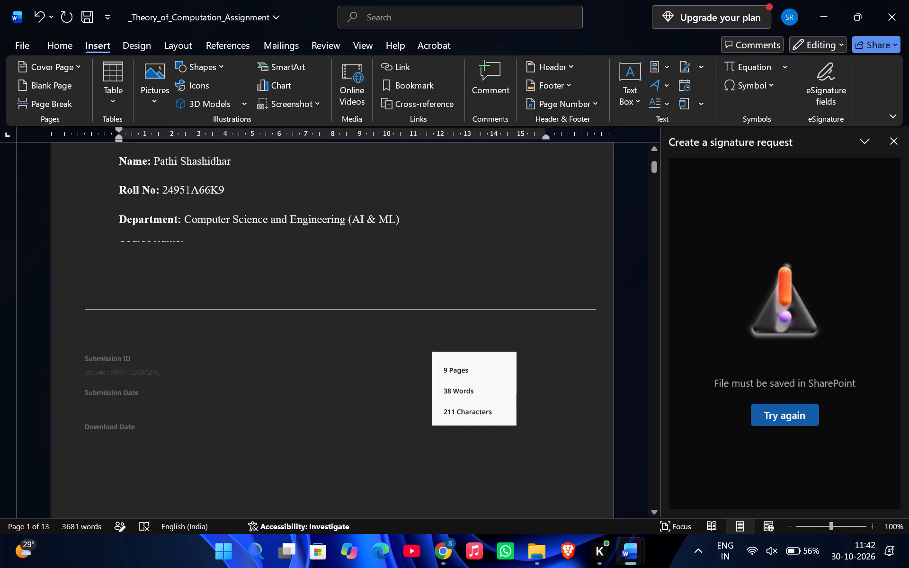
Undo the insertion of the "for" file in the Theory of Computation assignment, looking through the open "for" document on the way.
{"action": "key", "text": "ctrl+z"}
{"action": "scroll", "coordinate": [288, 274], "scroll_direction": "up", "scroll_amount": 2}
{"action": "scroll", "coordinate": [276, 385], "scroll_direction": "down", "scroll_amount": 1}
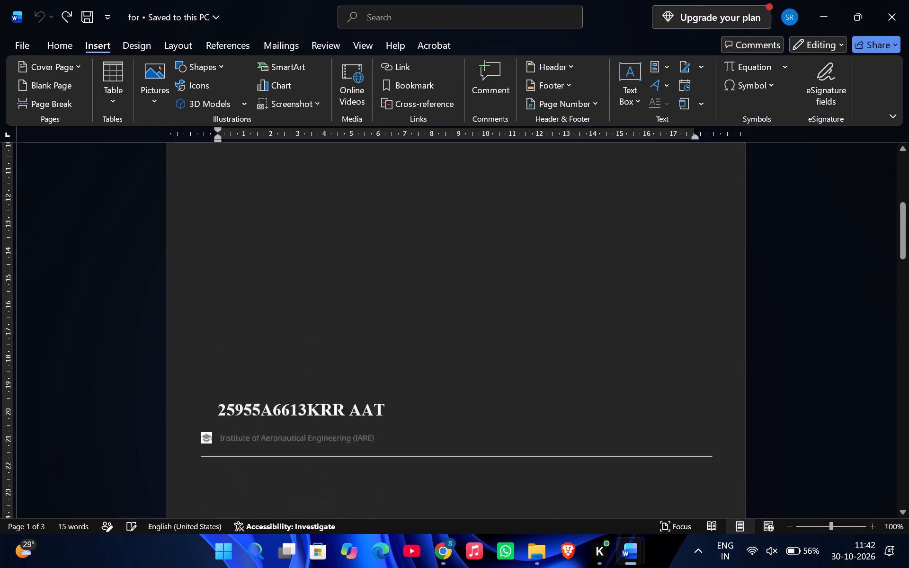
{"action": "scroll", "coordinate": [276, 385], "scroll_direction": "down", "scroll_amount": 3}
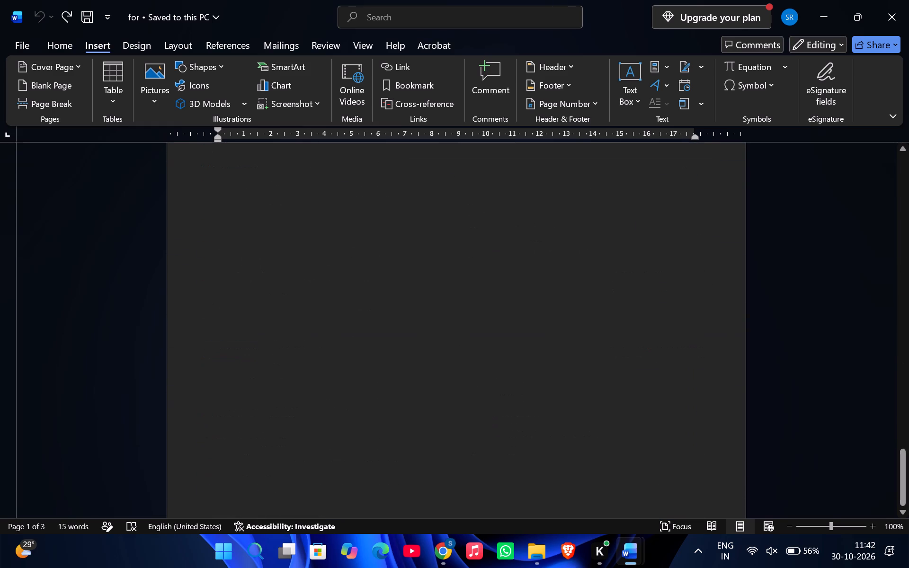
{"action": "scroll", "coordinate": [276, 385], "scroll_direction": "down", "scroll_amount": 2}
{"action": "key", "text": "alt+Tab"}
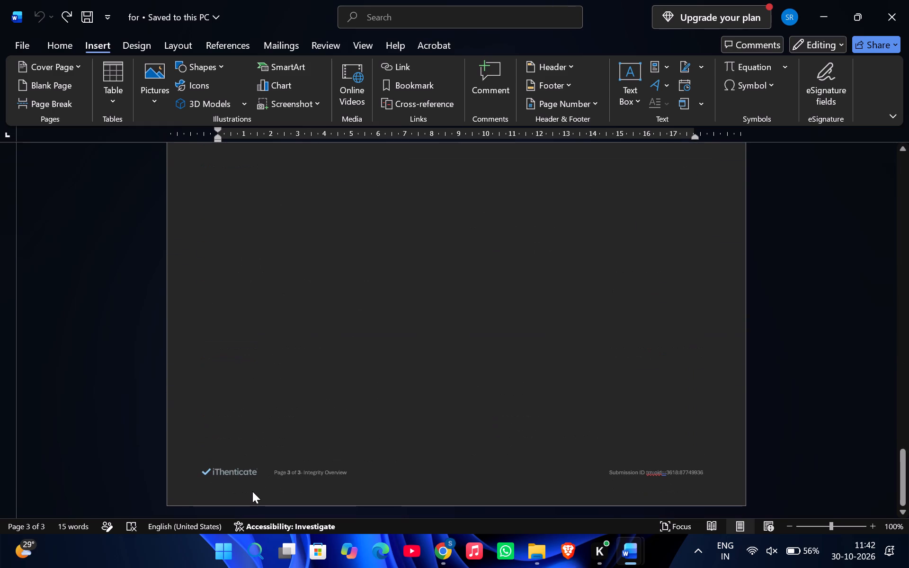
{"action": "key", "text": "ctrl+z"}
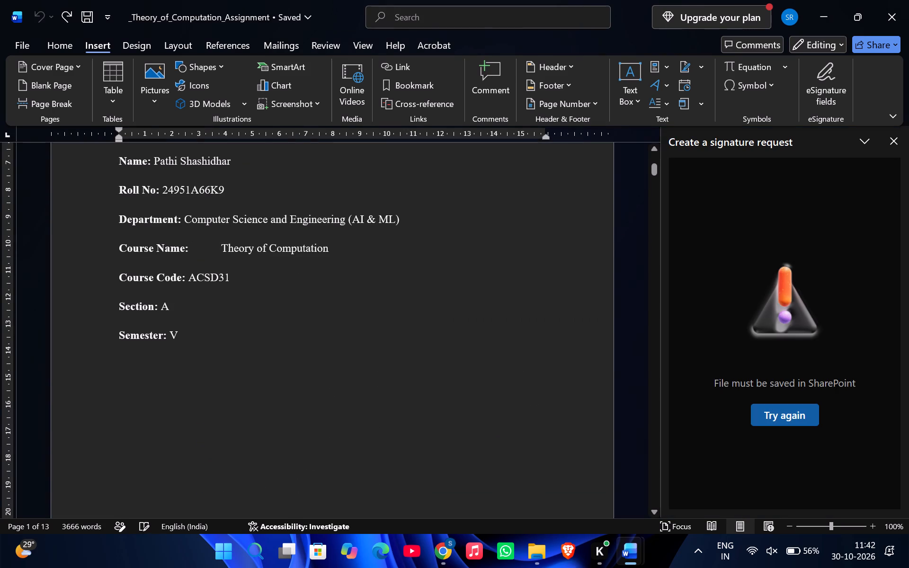
Remove the extra gap before "Theory of Computation" on the cover page's Course Name line.
{"action": "key", "text": "BackSpace"}
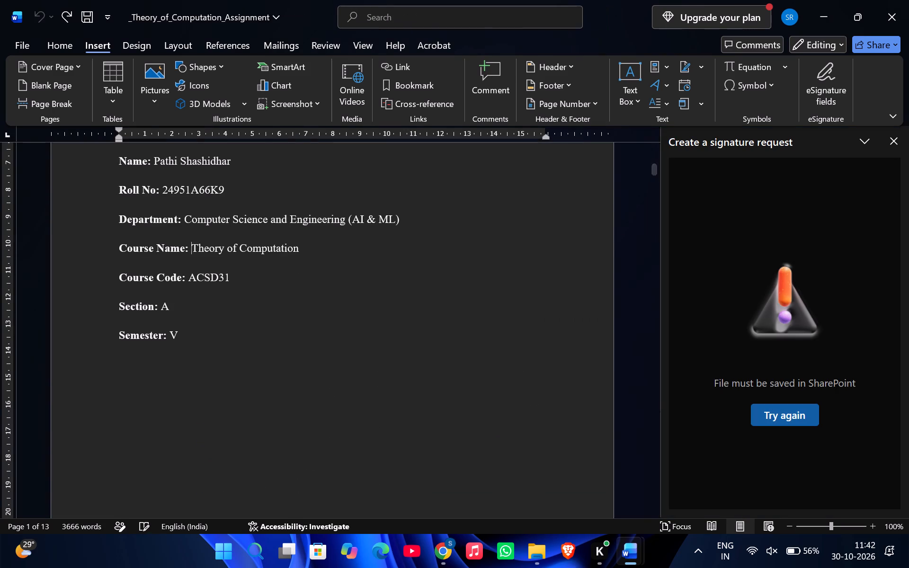
Place the text cursor above the institute banner at the top of the assignment's cover page.
{"action": "scroll", "coordinate": [252, 491], "scroll_direction": "up", "scroll_amount": 2}
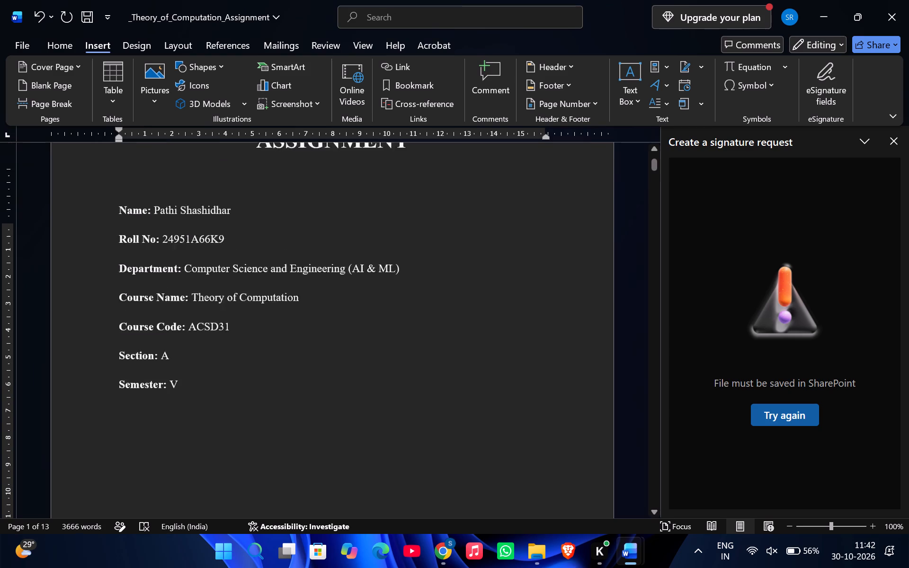
{"action": "scroll", "coordinate": [252, 491], "scroll_direction": "up", "scroll_amount": 2}
{"action": "scroll", "coordinate": [252, 491], "scroll_direction": "down", "scroll_amount": 2}
{"action": "scroll", "coordinate": [252, 491], "scroll_direction": "up", "scroll_amount": 1}
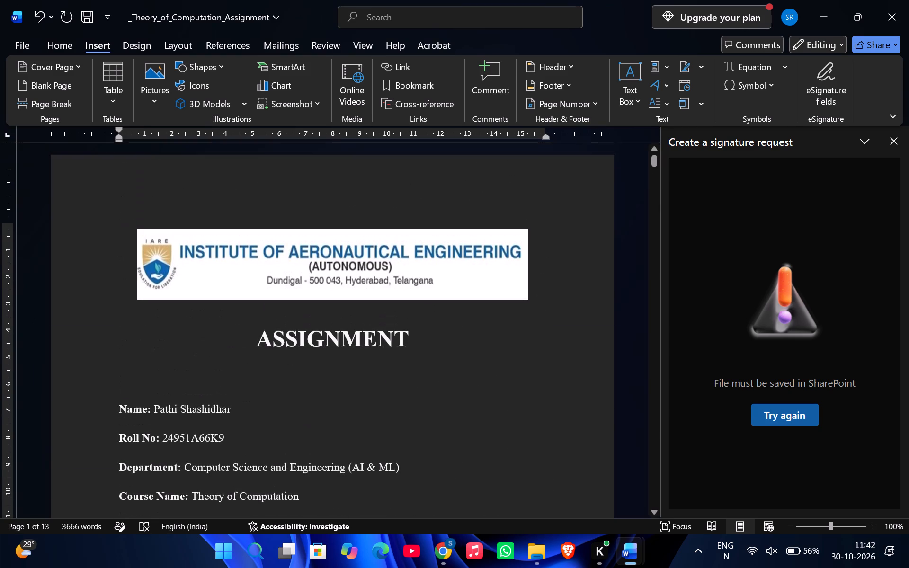
{"action": "left_click", "coordinate": [155, 185]}
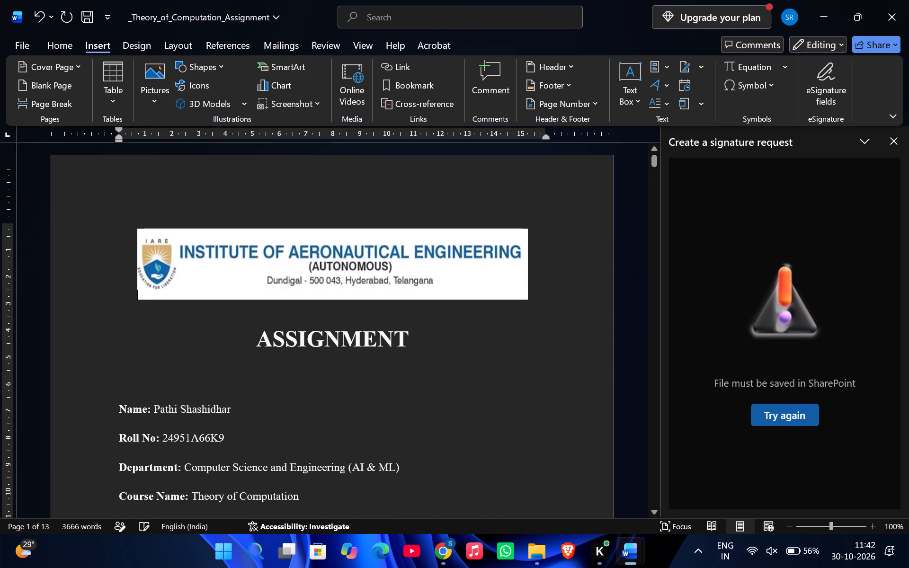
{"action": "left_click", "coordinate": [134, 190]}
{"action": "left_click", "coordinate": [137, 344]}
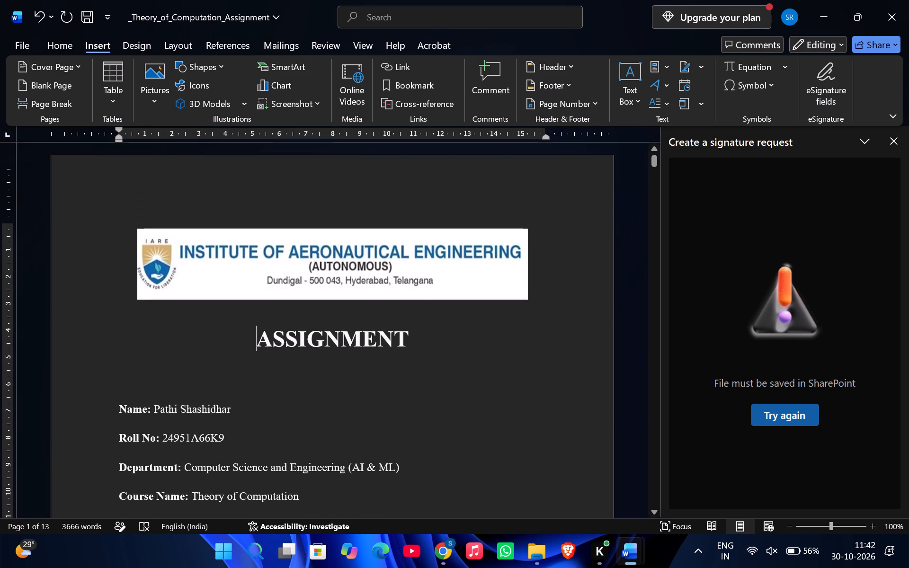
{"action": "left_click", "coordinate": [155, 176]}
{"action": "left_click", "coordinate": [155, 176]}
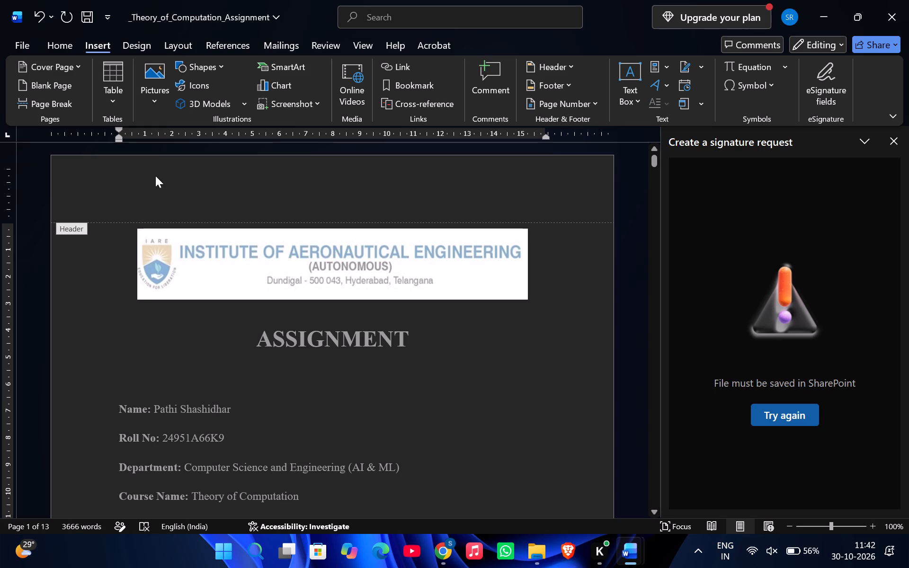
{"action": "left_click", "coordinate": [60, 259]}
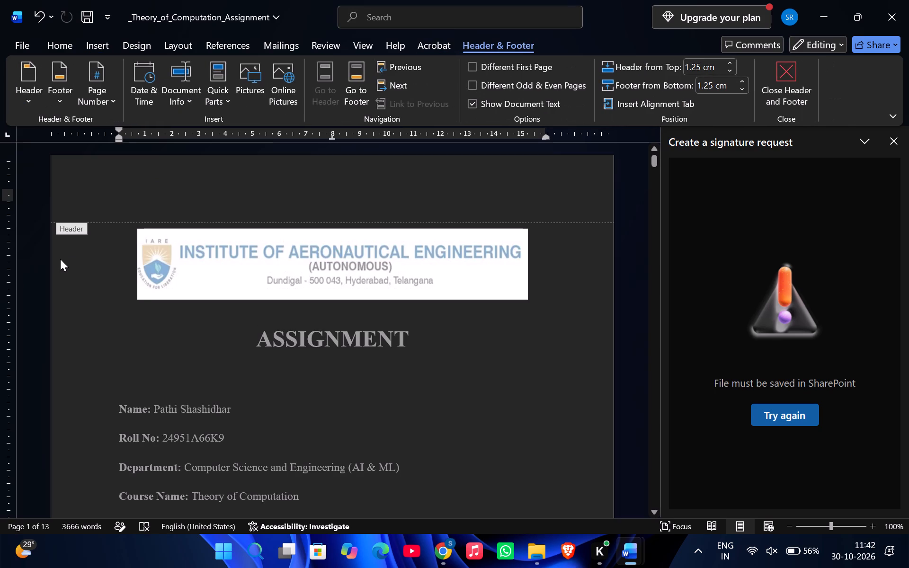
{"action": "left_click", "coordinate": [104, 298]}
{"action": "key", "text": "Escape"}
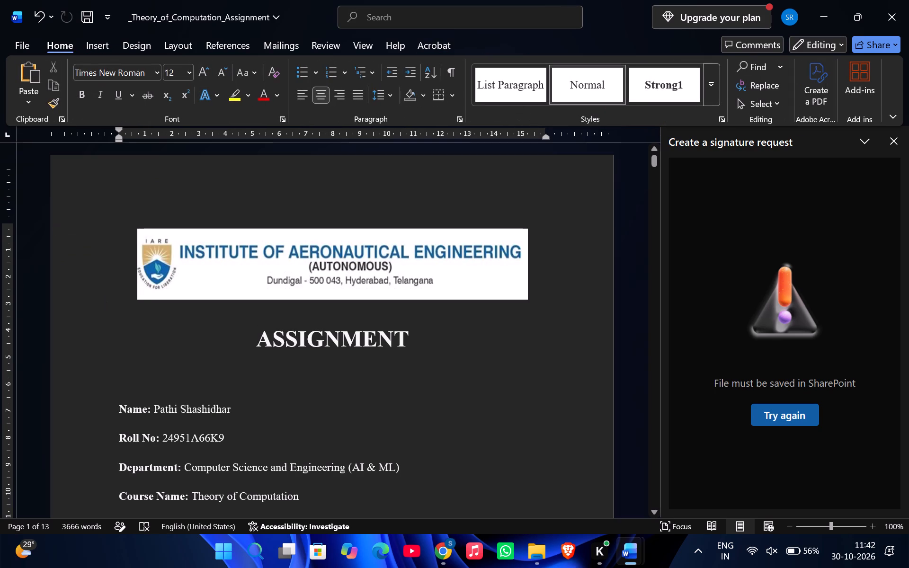
Select the institute banner line on the cover page and insert the "for" document from the Telegram Desktop folder there.
{"action": "left_click", "coordinate": [121, 249]}
{"action": "left_click", "coordinate": [114, 243]}
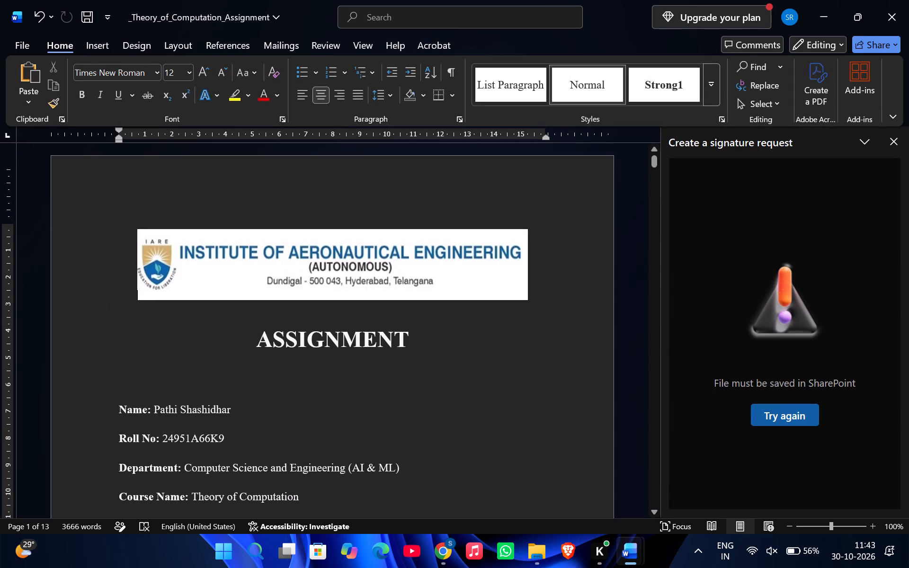
{"action": "left_click", "coordinate": [105, 248]}
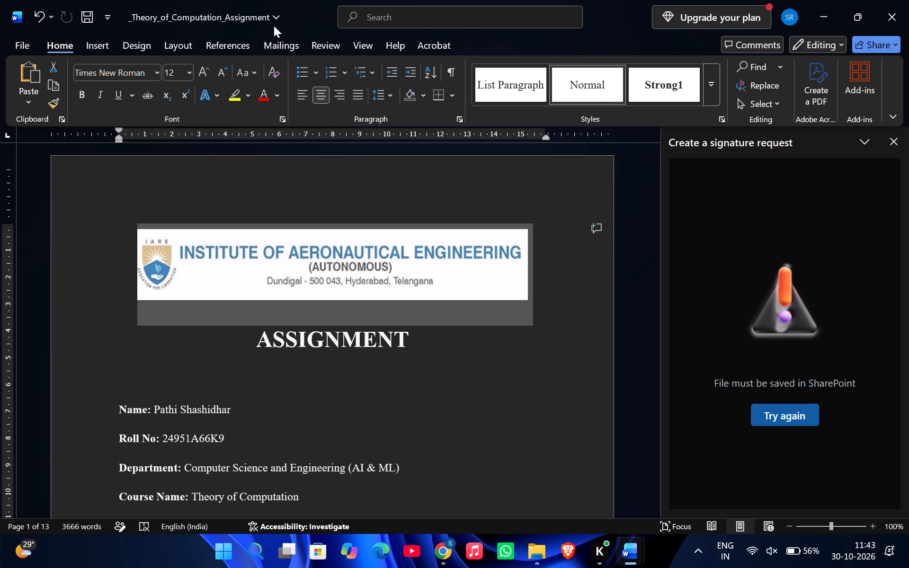
{"action": "left_click", "coordinate": [99, 43]}
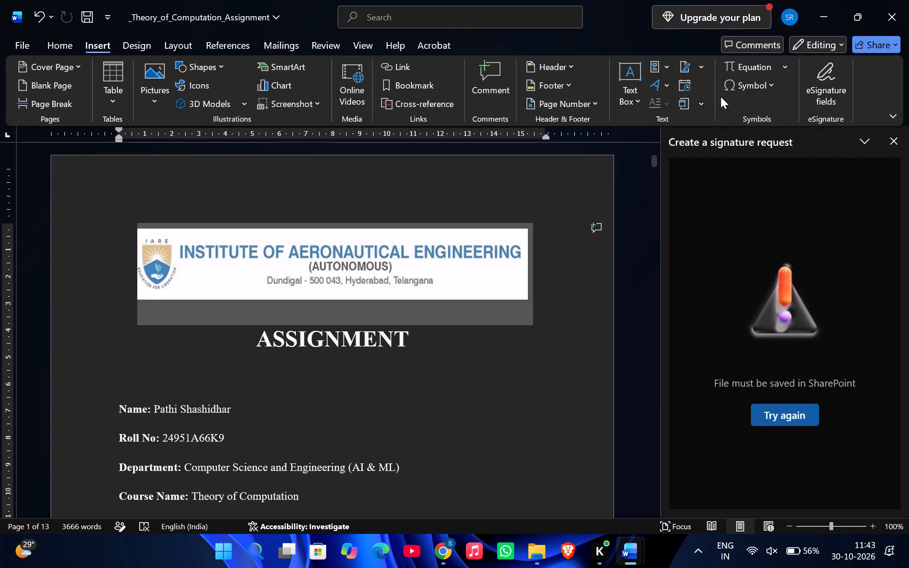
{"action": "left_click", "coordinate": [704, 100]}
{"action": "left_click", "coordinate": [700, 146]}
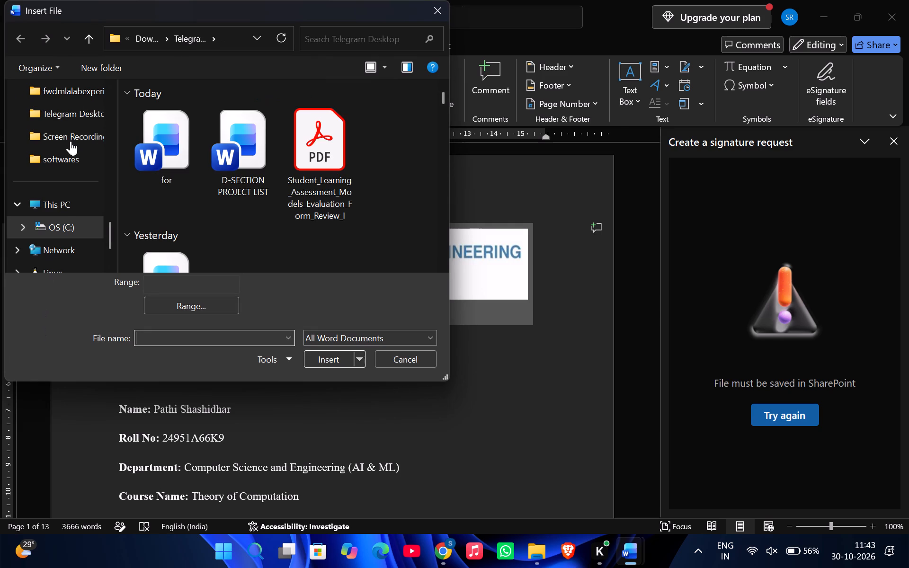
{"action": "scroll", "coordinate": [49, 173], "scroll_direction": "up", "scroll_amount": 2}
{"action": "left_click", "coordinate": [146, 128]}
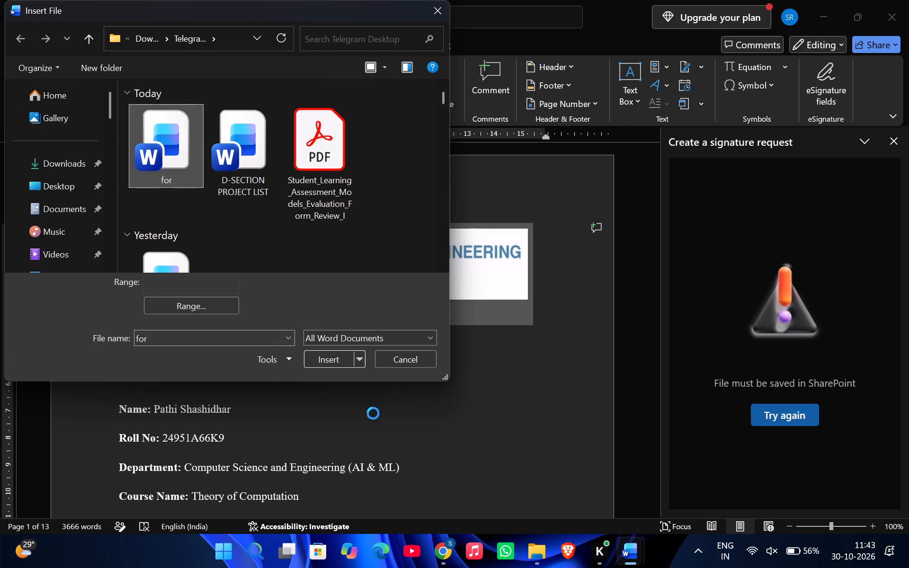
{"action": "left_click", "coordinate": [325, 354]}
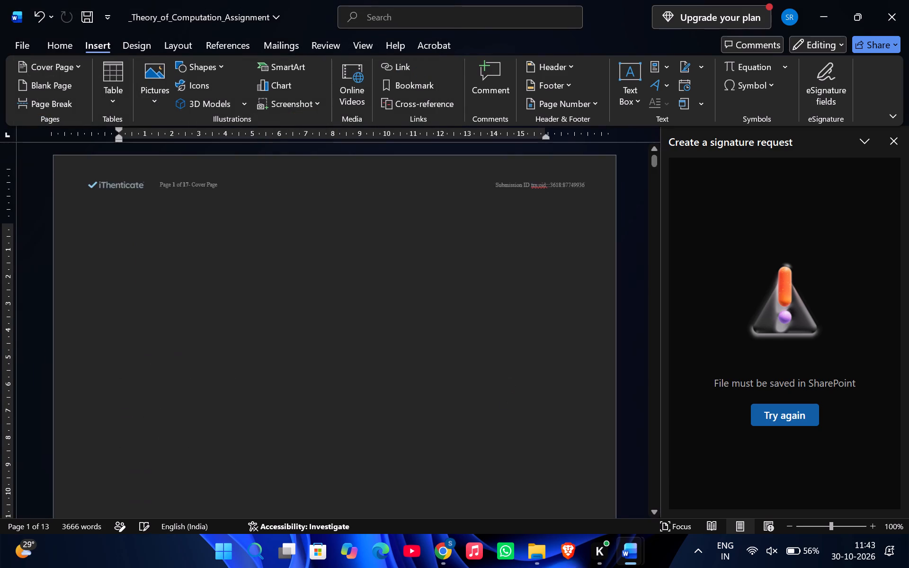
Examine the layout of the inserted iThenticate report pages at the start of the assignment.
{"action": "scroll", "coordinate": [500, 396], "scroll_direction": "up", "scroll_amount": 6}
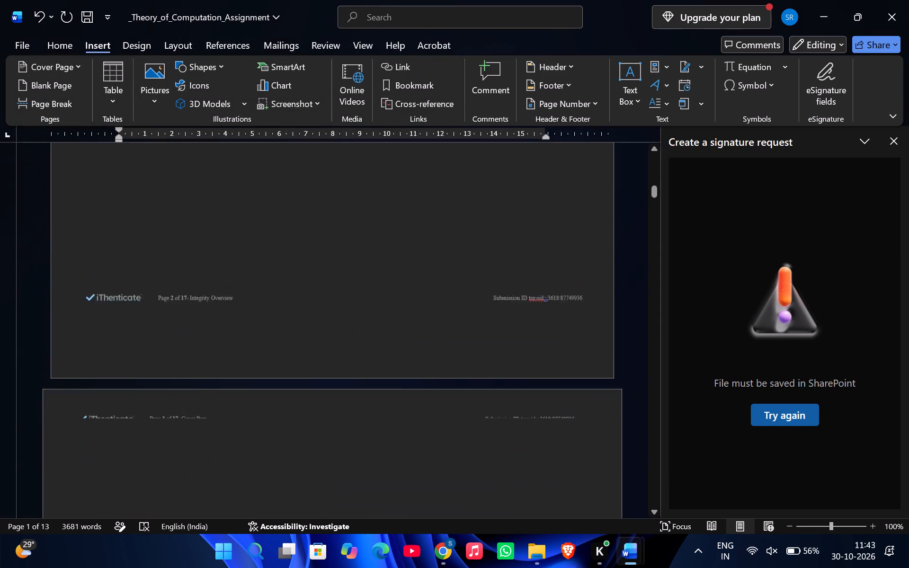
{"action": "scroll", "coordinate": [500, 396], "scroll_direction": "up", "scroll_amount": 2}
{"action": "scroll", "coordinate": [500, 396], "scroll_direction": "down", "scroll_amount": 2}
{"action": "scroll", "coordinate": [500, 396], "scroll_direction": "up", "scroll_amount": 1}
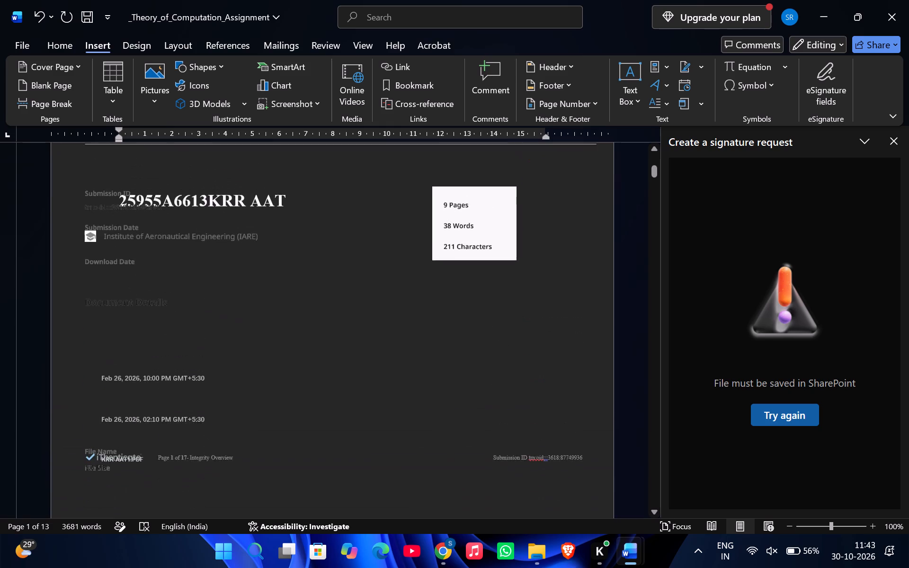
{"action": "scroll", "coordinate": [500, 396], "scroll_direction": "up", "scroll_amount": 1}
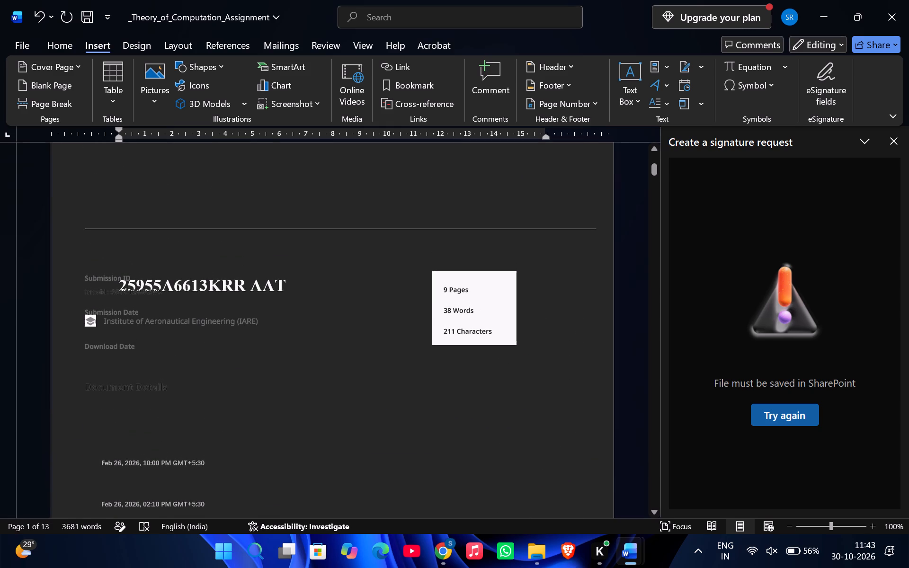
{"action": "scroll", "coordinate": [277, 330], "scroll_direction": "down", "scroll_amount": 5}
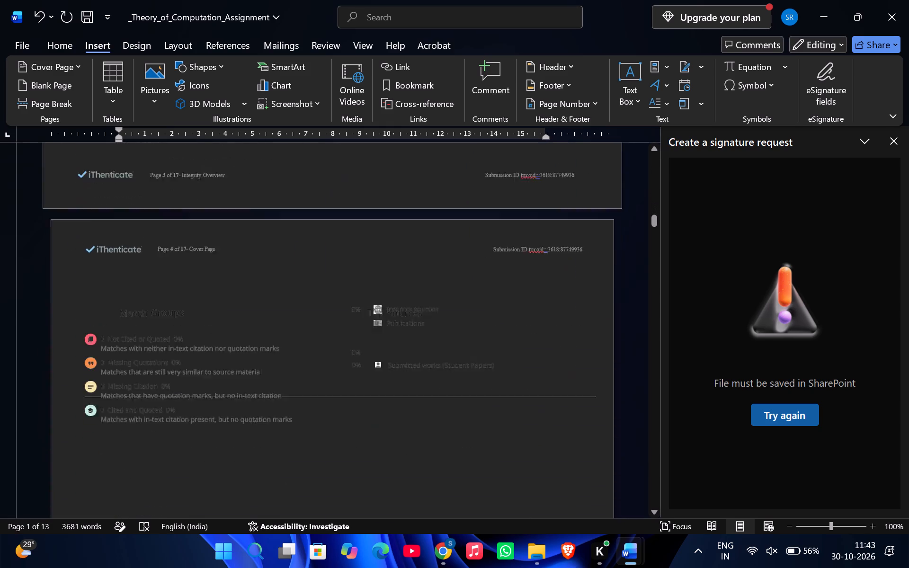
{"action": "scroll", "coordinate": [277, 330], "scroll_direction": "down", "scroll_amount": 2}
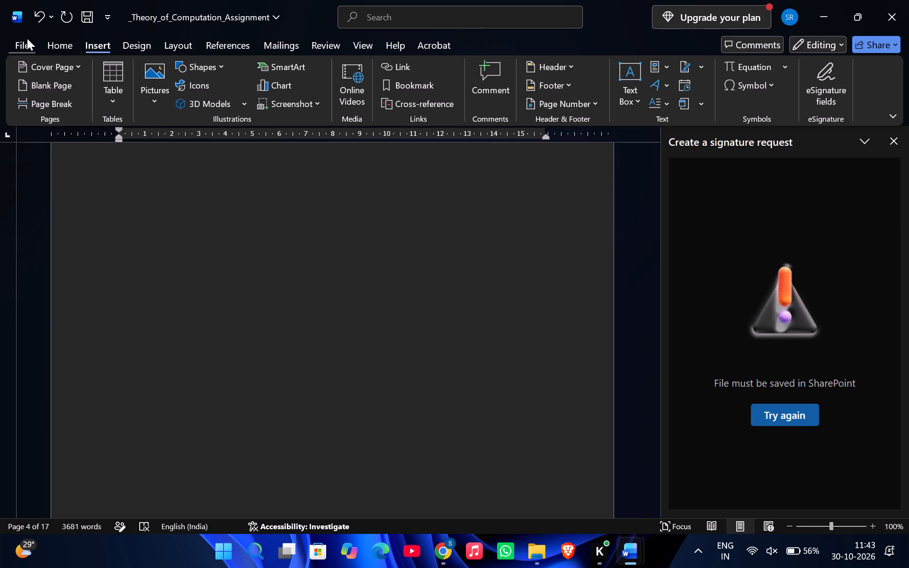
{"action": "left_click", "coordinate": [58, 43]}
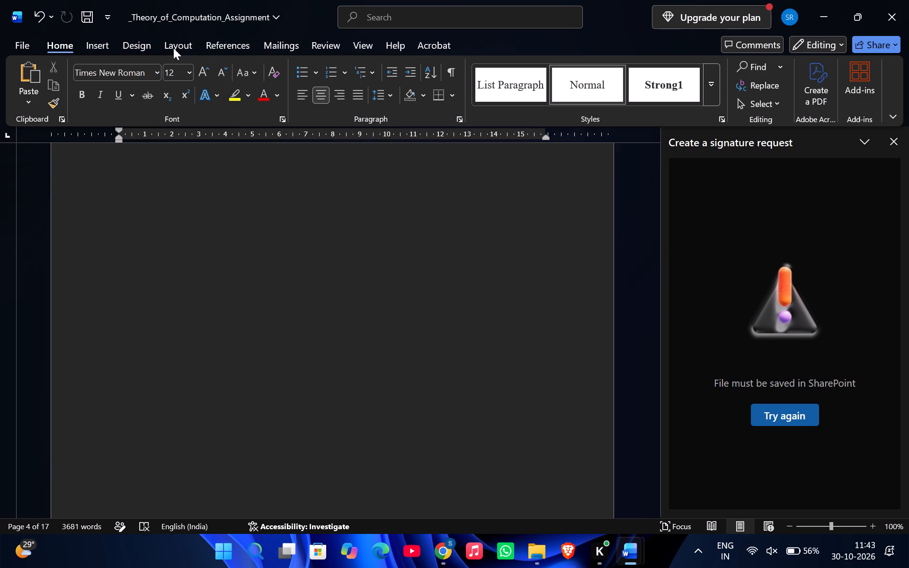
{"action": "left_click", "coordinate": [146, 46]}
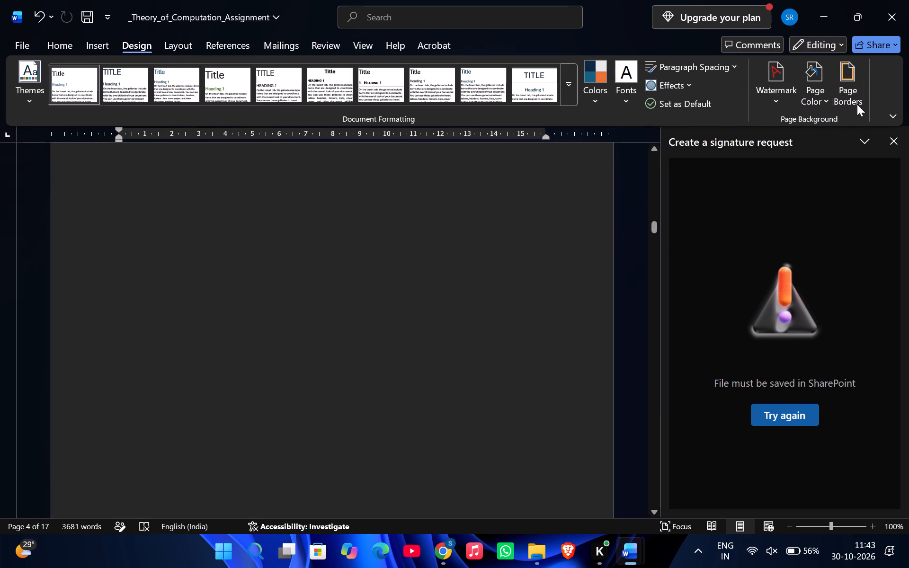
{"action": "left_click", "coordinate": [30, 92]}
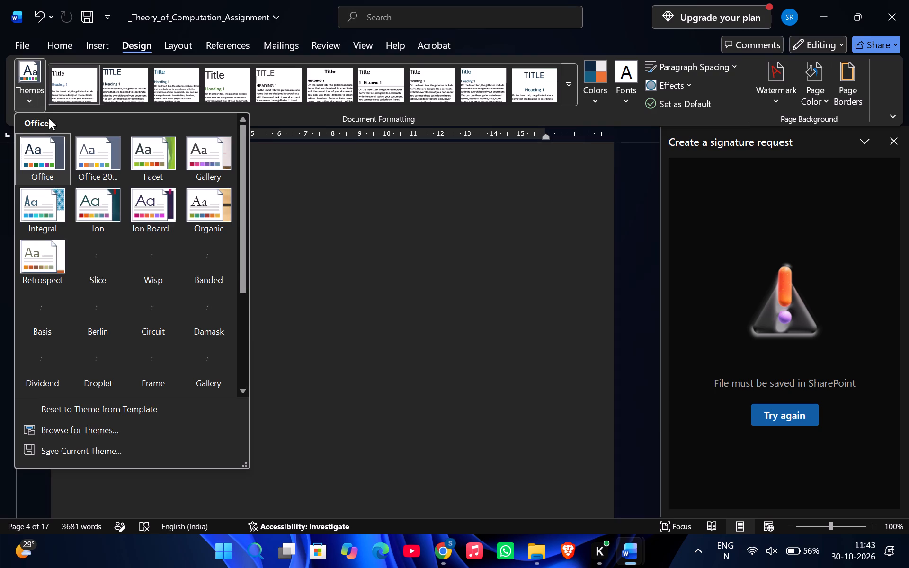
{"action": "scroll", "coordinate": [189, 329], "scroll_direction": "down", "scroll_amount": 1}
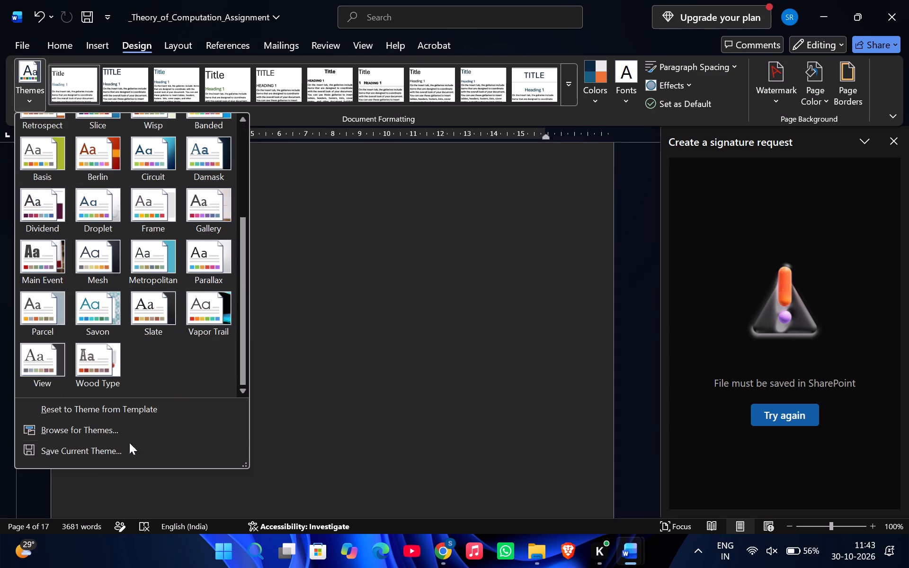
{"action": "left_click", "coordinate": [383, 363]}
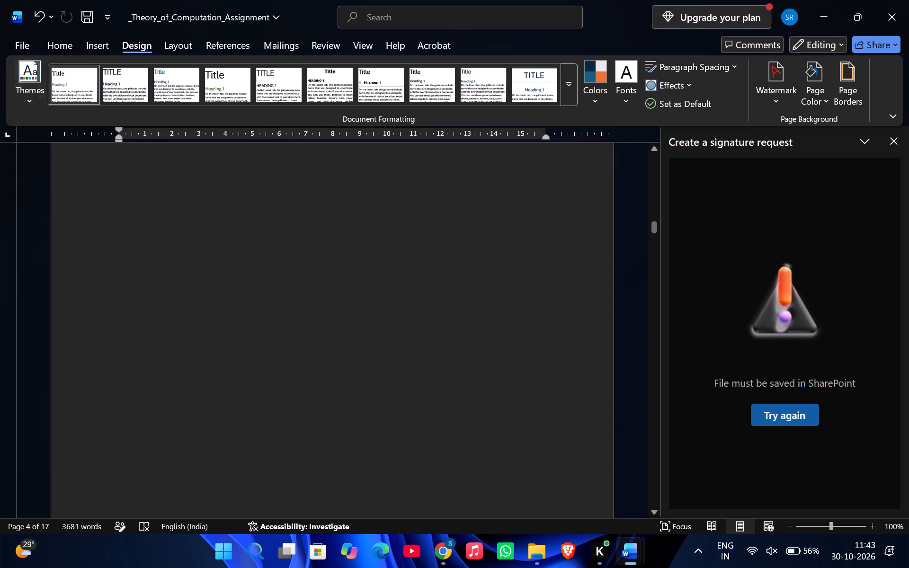
Switch to Windows Settings, apply the light desktop theme with the sports-car wallpaper, and return to the assignment.
{"action": "left_click", "coordinate": [258, 561]}
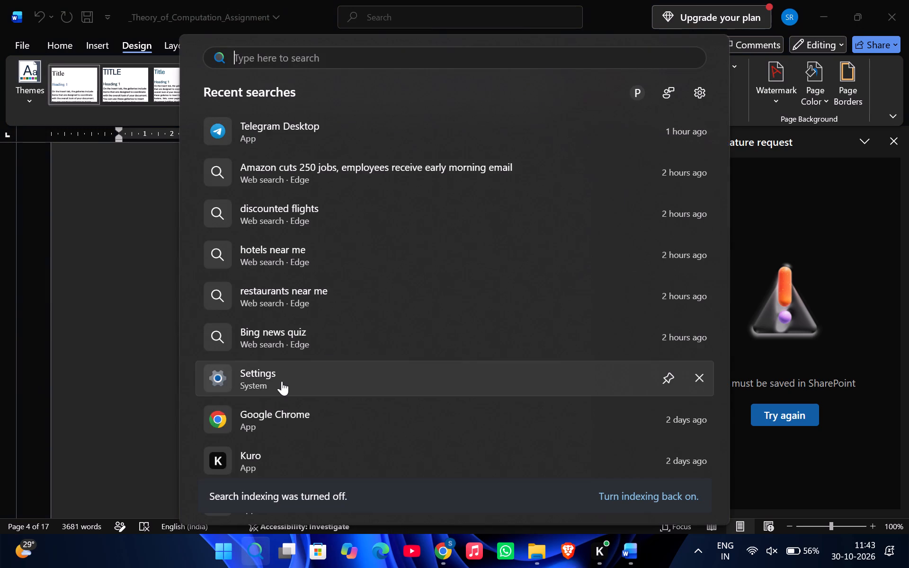
{"action": "type", "text": "set"}
{"action": "key", "text": "Return"}
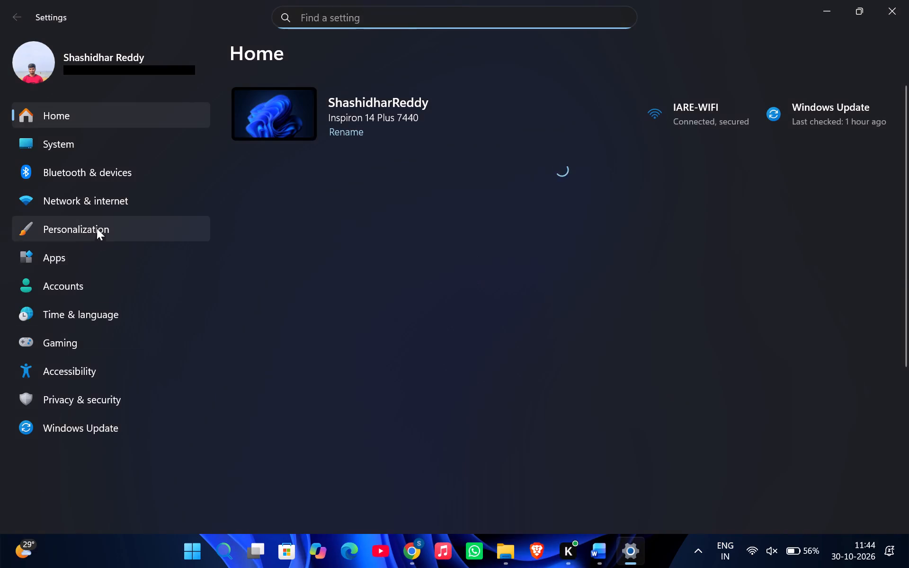
{"action": "left_click_drag", "start_coordinate": [89, 151], "coordinate": [95, 222]}
{"action": "left_click", "coordinate": [95, 222]}
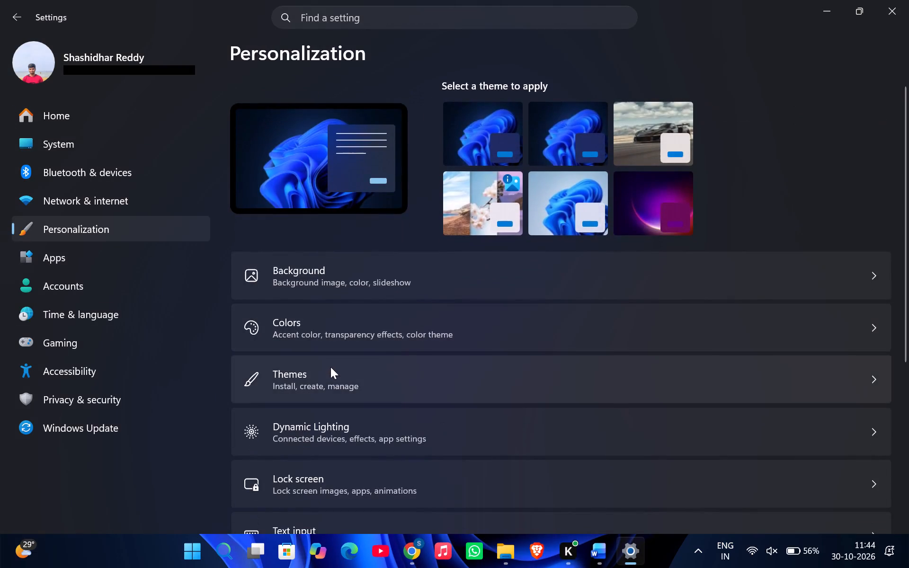
{"action": "left_click", "coordinate": [330, 367]}
{"action": "scroll", "coordinate": [497, 349], "scroll_direction": "down", "scroll_amount": 1}
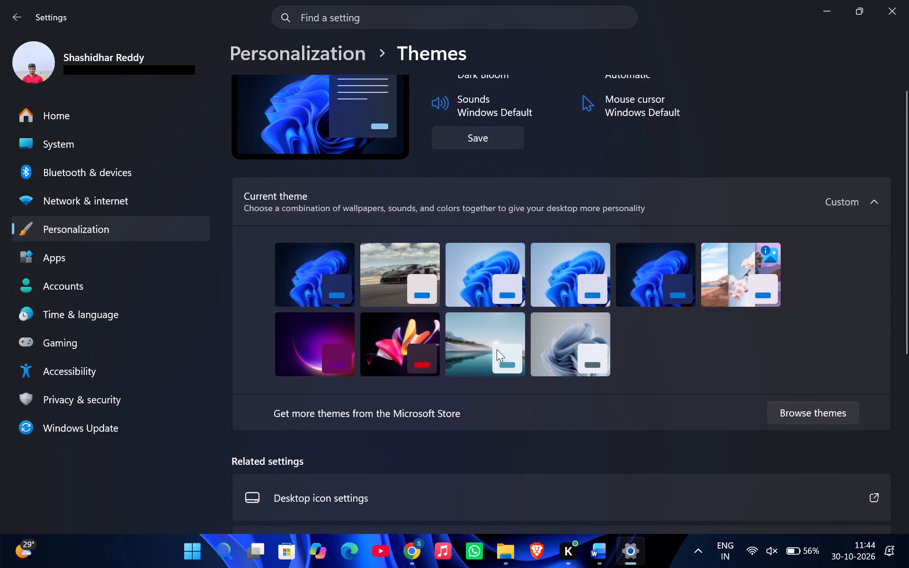
{"action": "scroll", "coordinate": [497, 349], "scroll_direction": "down", "scroll_amount": 1}
{"action": "left_click", "coordinate": [399, 252]}
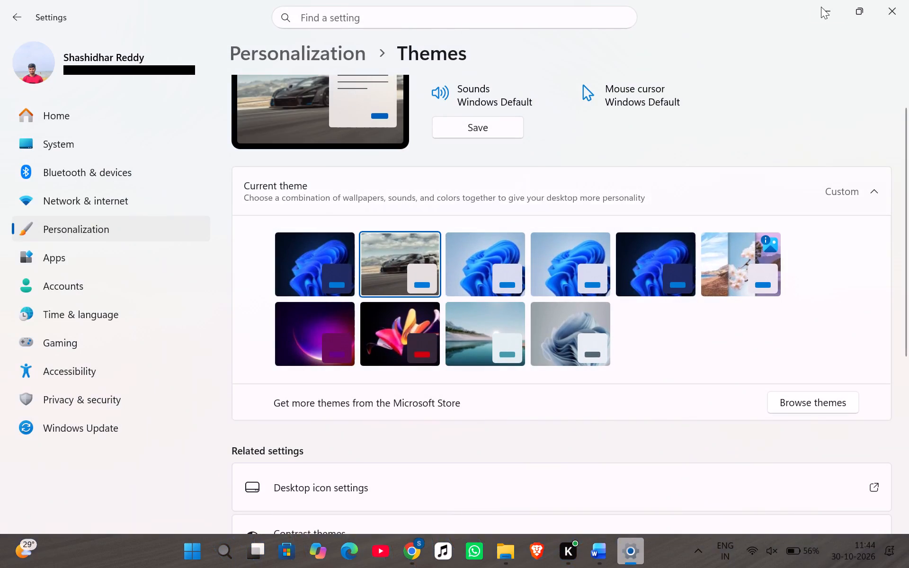
{"action": "left_click", "coordinate": [826, 3]}
Check the layout of the similarity report pages in the assignment under the light theme.
{"action": "scroll", "coordinate": [371, 346], "scroll_direction": "up", "scroll_amount": 1}
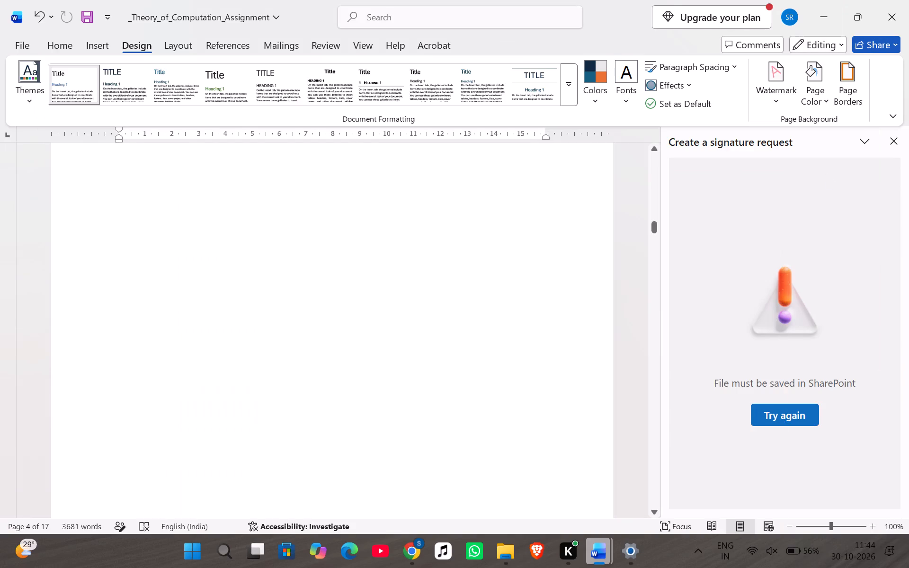
{"action": "scroll", "coordinate": [371, 346], "scroll_direction": "up", "scroll_amount": 2}
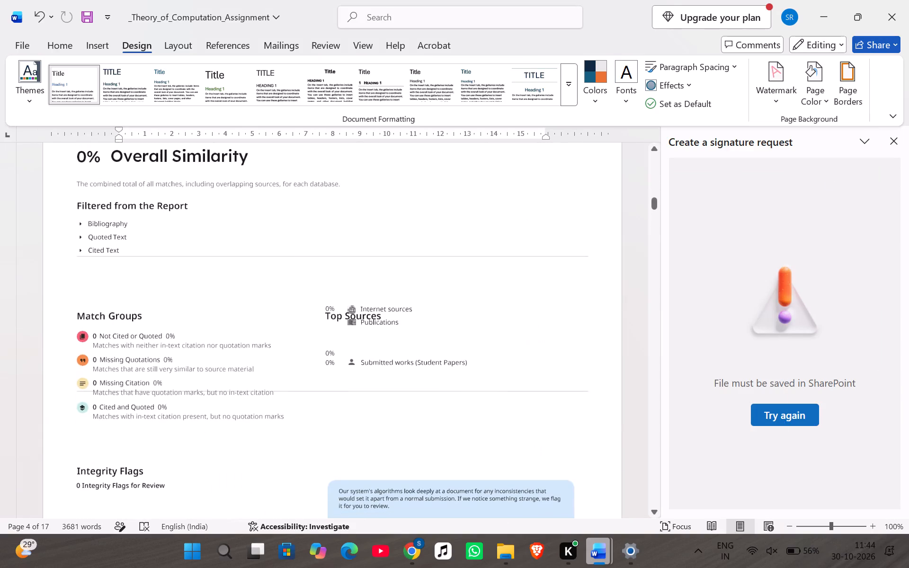
{"action": "scroll", "coordinate": [371, 346], "scroll_direction": "down", "scroll_amount": 3}
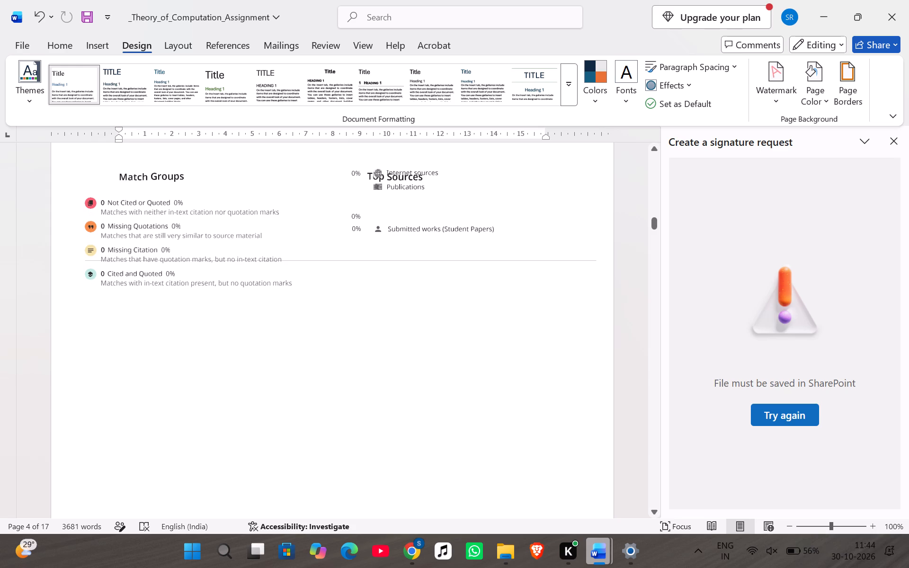
Examine the end of the similarity report and the layout of the cover page that follows it in the assignment.
{"action": "scroll", "coordinate": [371, 346], "scroll_direction": "down", "scroll_amount": 1}
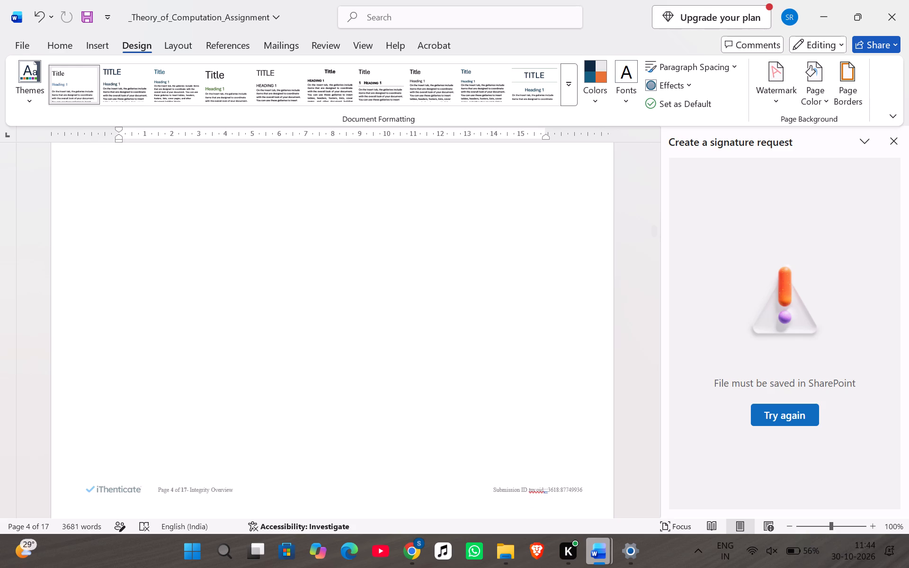
{"action": "scroll", "coordinate": [371, 346], "scroll_direction": "down", "scroll_amount": 3}
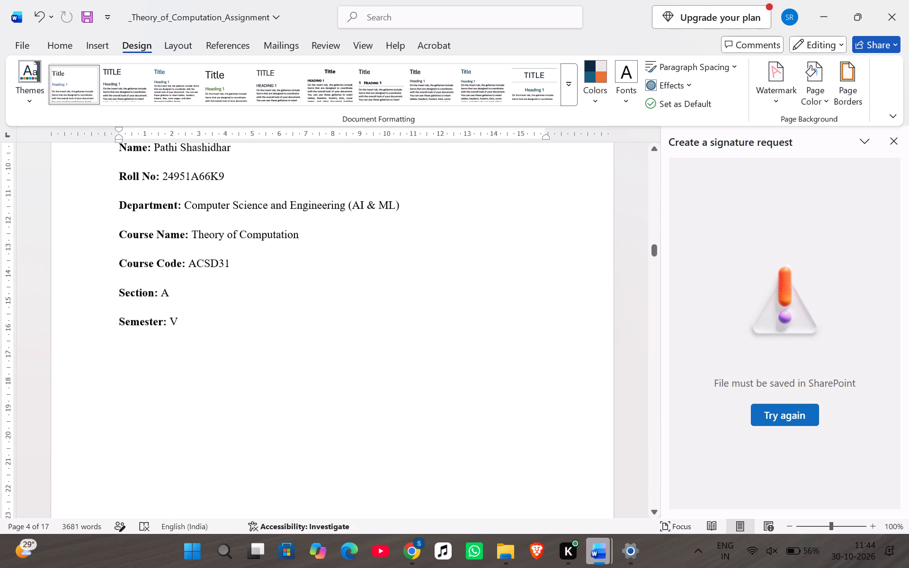
{"action": "scroll", "coordinate": [371, 346], "scroll_direction": "down", "scroll_amount": 1}
{"action": "scroll", "coordinate": [371, 346], "scroll_direction": "up", "scroll_amount": 1}
{"action": "scroll", "coordinate": [371, 346], "scroll_direction": "down", "scroll_amount": 1}
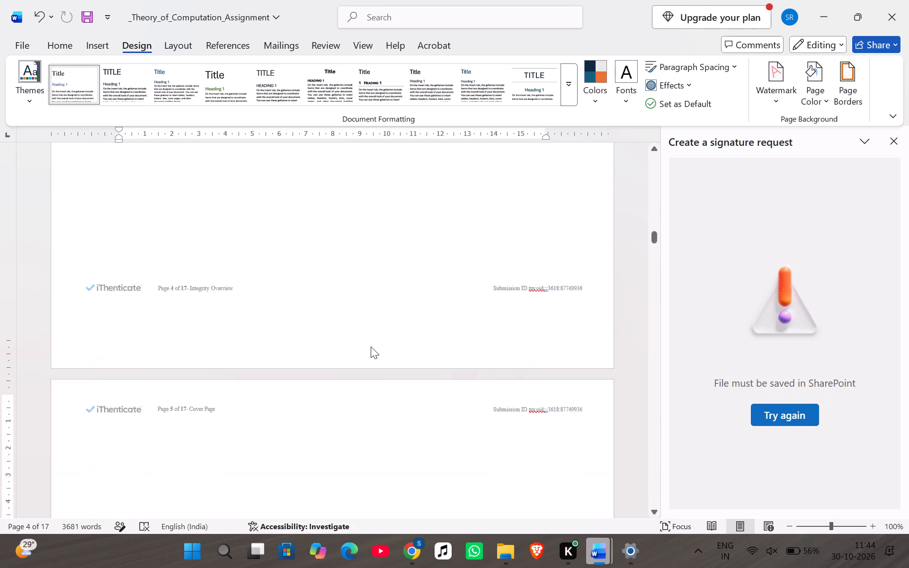
{"action": "scroll", "coordinate": [371, 346], "scroll_direction": "down", "scroll_amount": 1}
{"action": "left_click", "coordinate": [371, 346]}
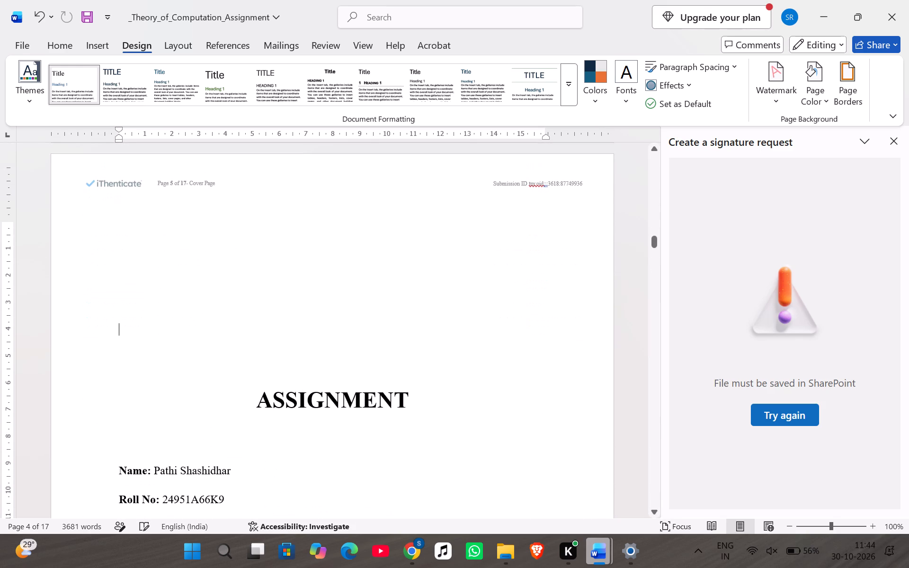
{"action": "scroll", "coordinate": [349, 355], "scroll_direction": "down", "scroll_amount": 1}
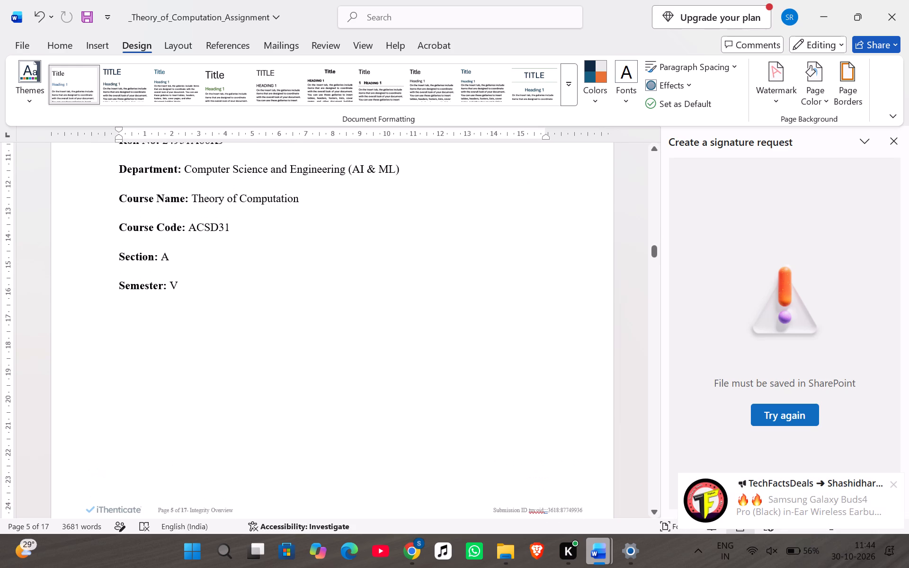
{"action": "scroll", "coordinate": [394, 376], "scroll_direction": "up", "scroll_amount": 1}
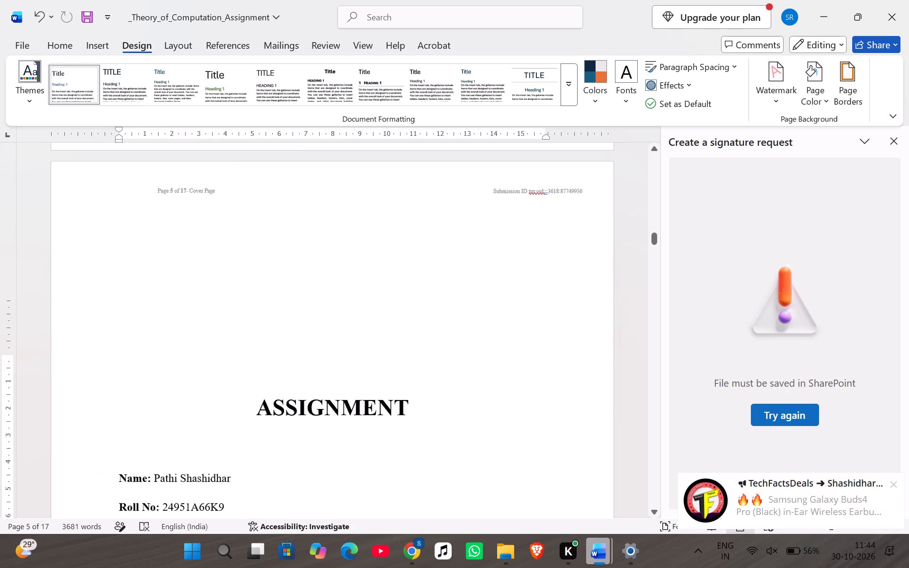
{"action": "scroll", "coordinate": [394, 376], "scroll_direction": "up", "scroll_amount": 2}
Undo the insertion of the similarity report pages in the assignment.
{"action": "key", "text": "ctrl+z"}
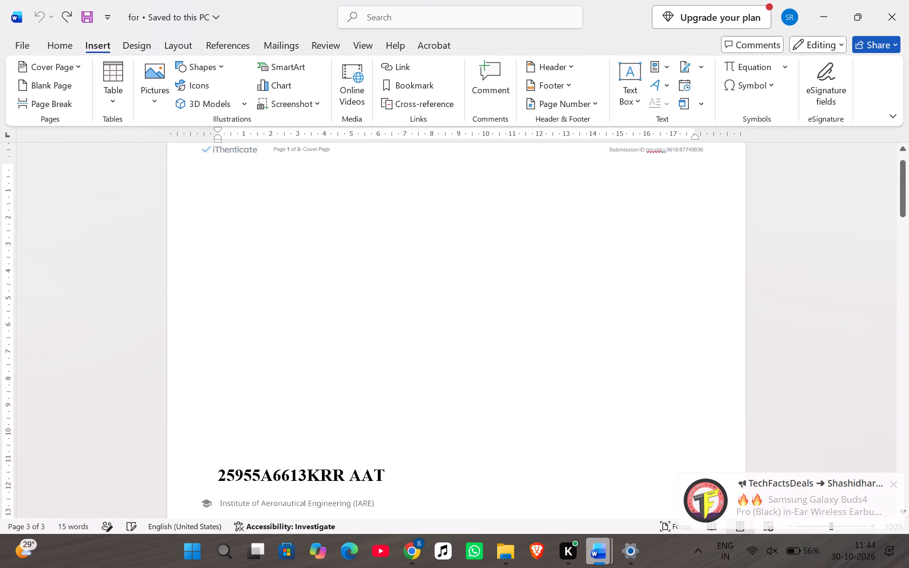
Look through the original iThenticate report pages in the "for" document, including the Match Groups and Top Sources sections.
{"action": "scroll", "coordinate": [394, 376], "scroll_direction": "up", "scroll_amount": 2}
{"action": "scroll", "coordinate": [394, 376], "scroll_direction": "down", "scroll_amount": 11}
{"action": "scroll", "coordinate": [394, 376], "scroll_direction": "up", "scroll_amount": 2}
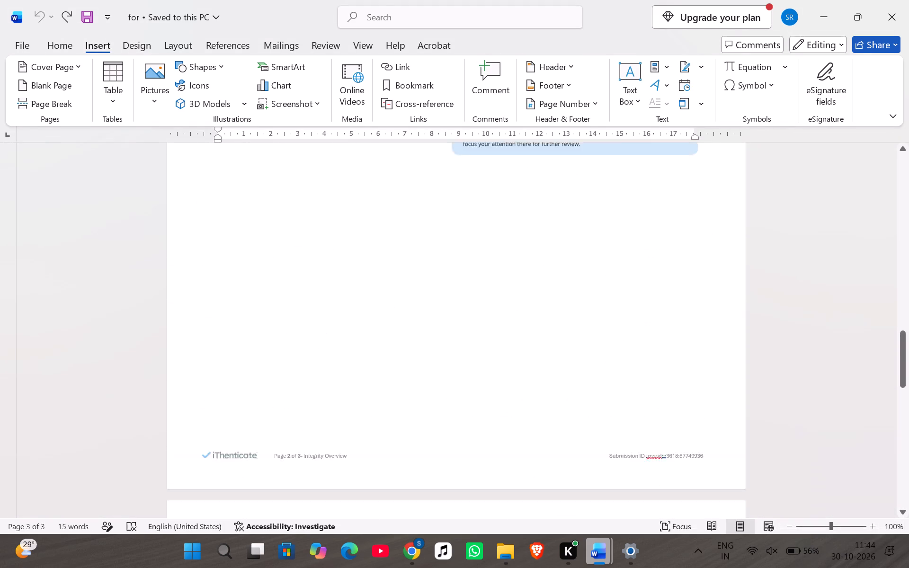
{"action": "scroll", "coordinate": [394, 376], "scroll_direction": "up", "scroll_amount": 1}
{"action": "scroll", "coordinate": [394, 376], "scroll_direction": "down", "scroll_amount": 3}
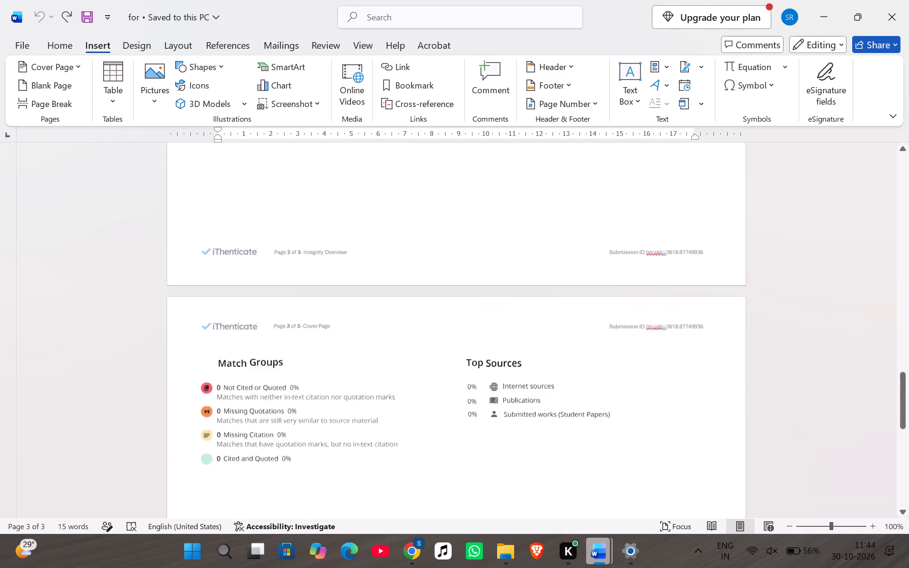
{"action": "scroll", "coordinate": [394, 376], "scroll_direction": "down", "scroll_amount": 4}
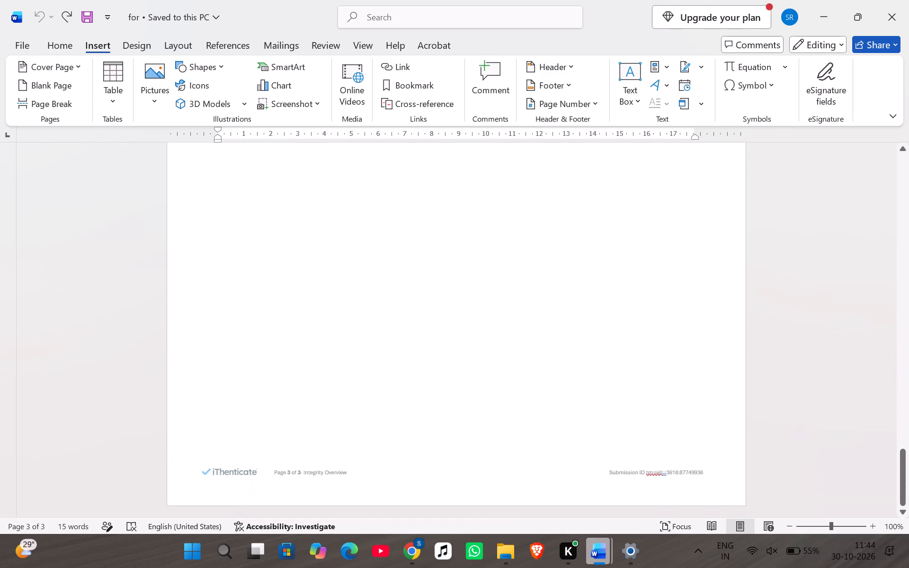
{"action": "scroll", "coordinate": [394, 376], "scroll_direction": "down", "scroll_amount": 4}
{"action": "scroll", "coordinate": [388, 392], "scroll_direction": "up", "scroll_amount": 2}
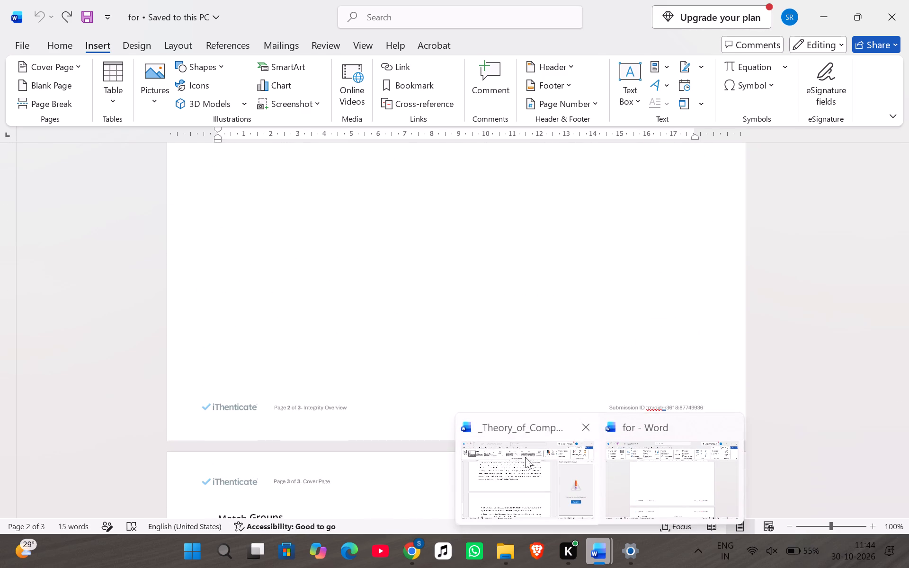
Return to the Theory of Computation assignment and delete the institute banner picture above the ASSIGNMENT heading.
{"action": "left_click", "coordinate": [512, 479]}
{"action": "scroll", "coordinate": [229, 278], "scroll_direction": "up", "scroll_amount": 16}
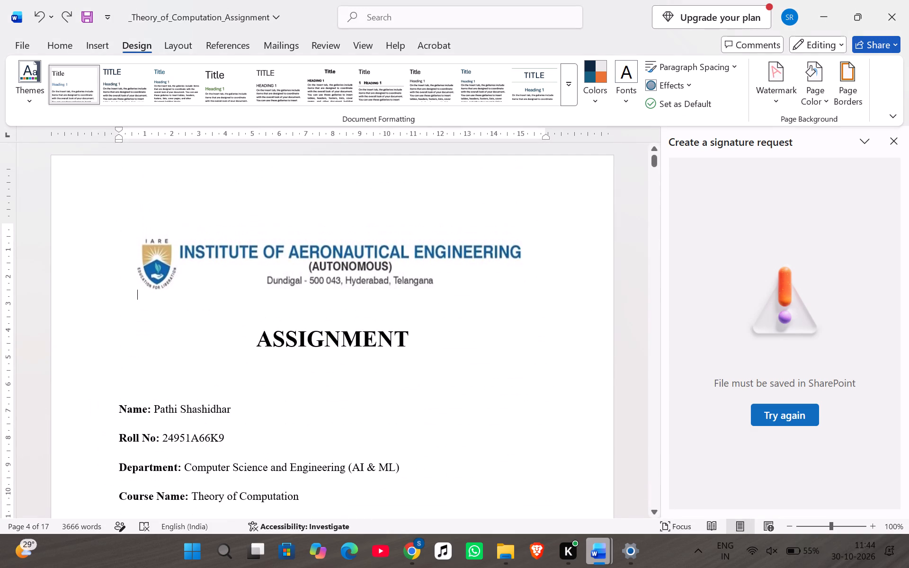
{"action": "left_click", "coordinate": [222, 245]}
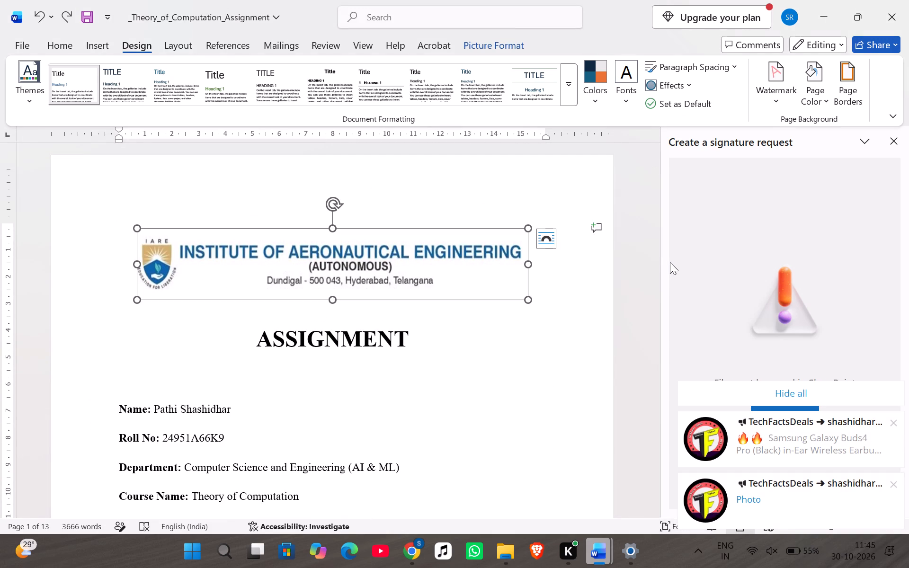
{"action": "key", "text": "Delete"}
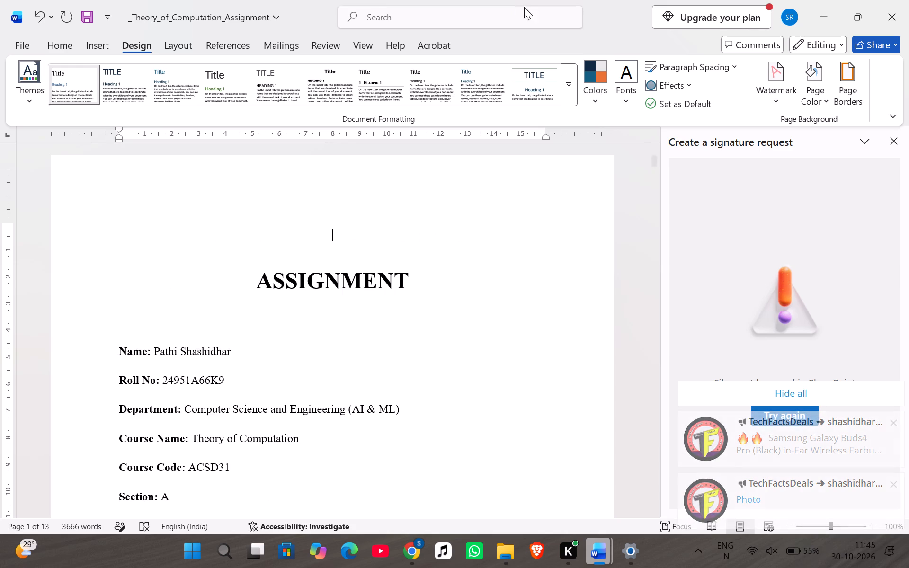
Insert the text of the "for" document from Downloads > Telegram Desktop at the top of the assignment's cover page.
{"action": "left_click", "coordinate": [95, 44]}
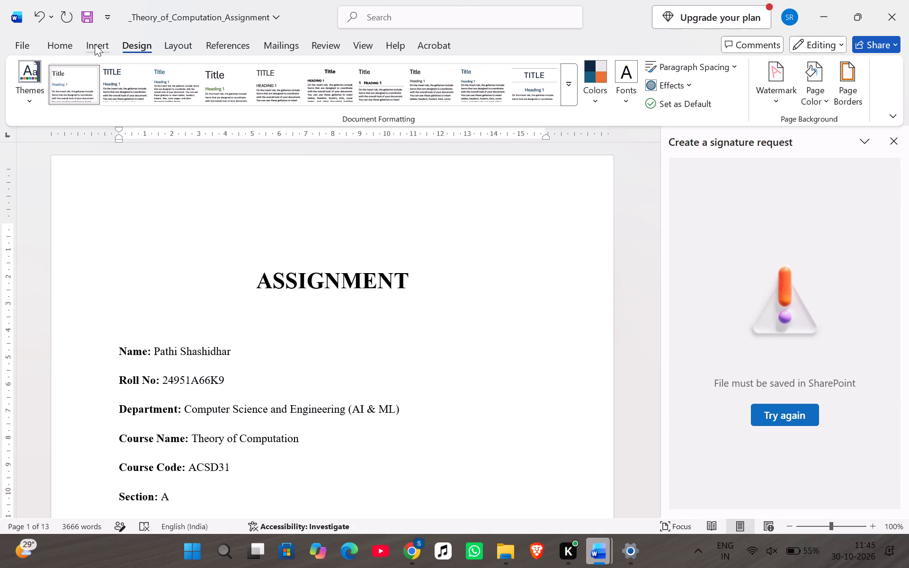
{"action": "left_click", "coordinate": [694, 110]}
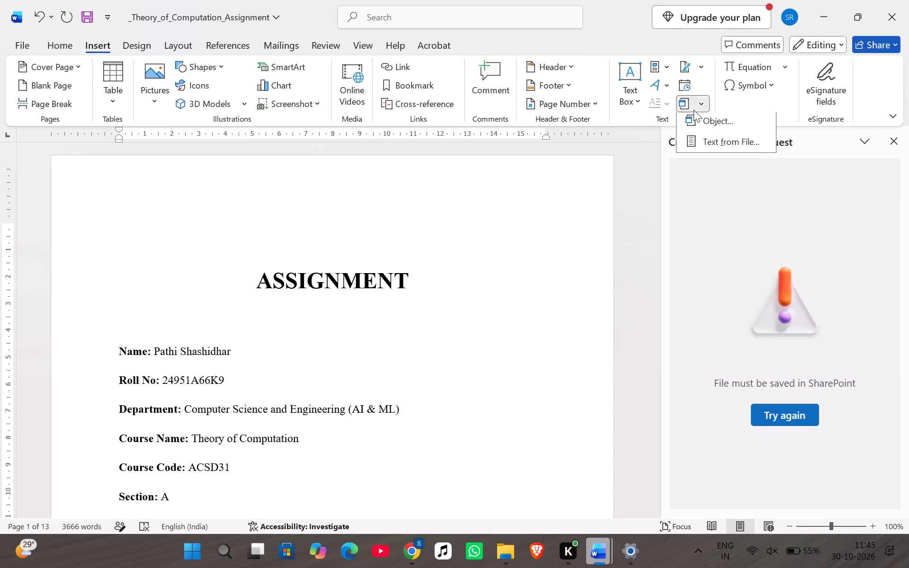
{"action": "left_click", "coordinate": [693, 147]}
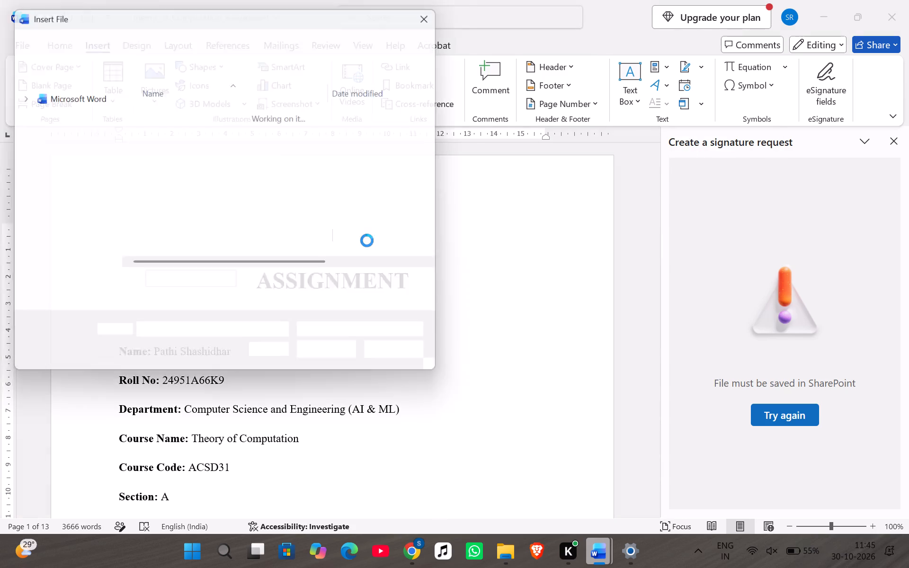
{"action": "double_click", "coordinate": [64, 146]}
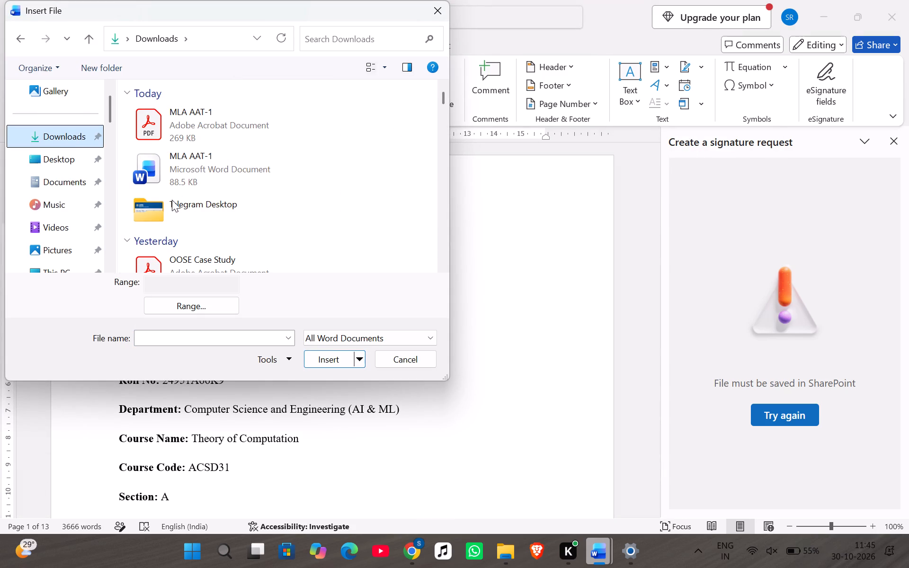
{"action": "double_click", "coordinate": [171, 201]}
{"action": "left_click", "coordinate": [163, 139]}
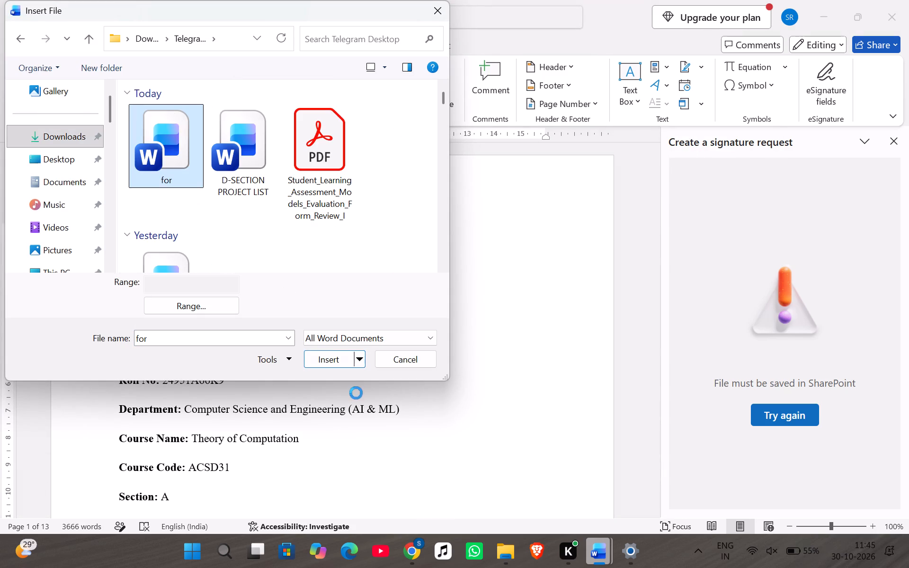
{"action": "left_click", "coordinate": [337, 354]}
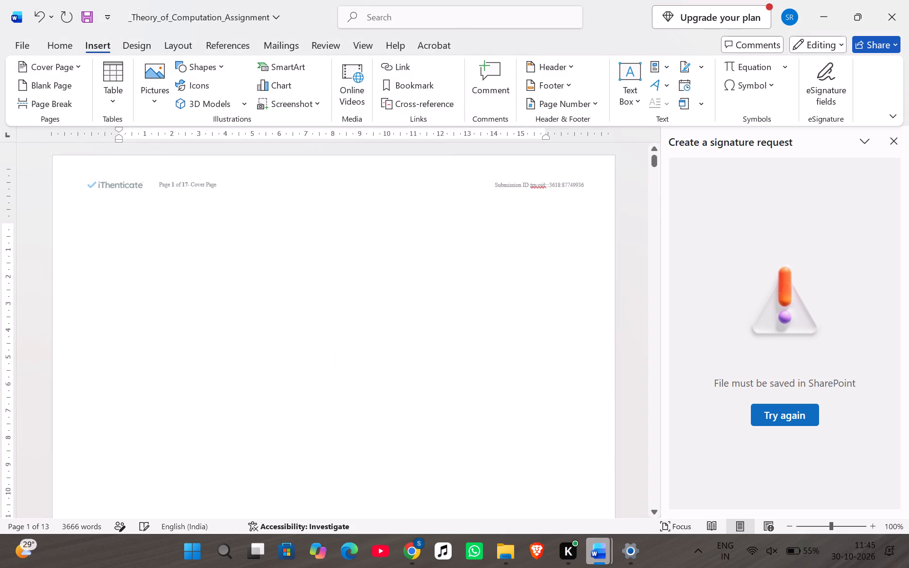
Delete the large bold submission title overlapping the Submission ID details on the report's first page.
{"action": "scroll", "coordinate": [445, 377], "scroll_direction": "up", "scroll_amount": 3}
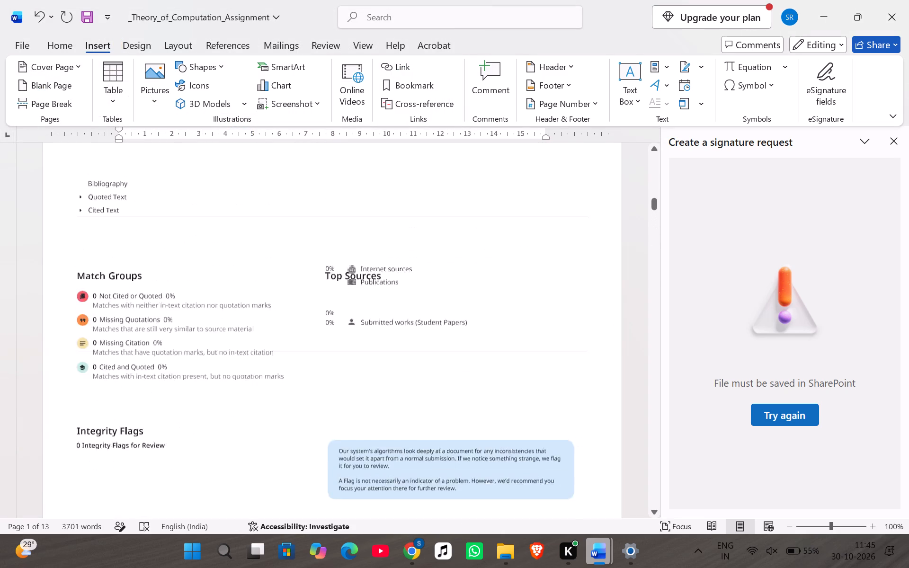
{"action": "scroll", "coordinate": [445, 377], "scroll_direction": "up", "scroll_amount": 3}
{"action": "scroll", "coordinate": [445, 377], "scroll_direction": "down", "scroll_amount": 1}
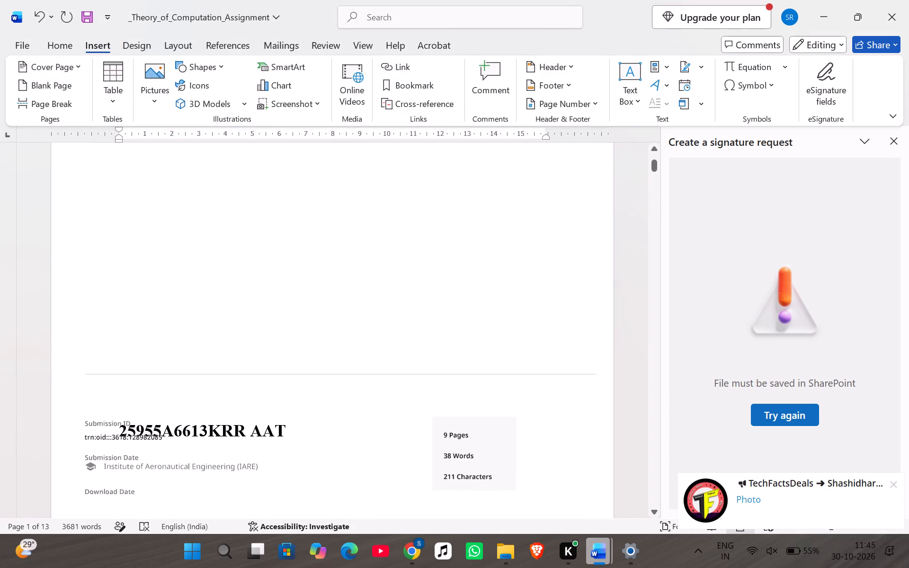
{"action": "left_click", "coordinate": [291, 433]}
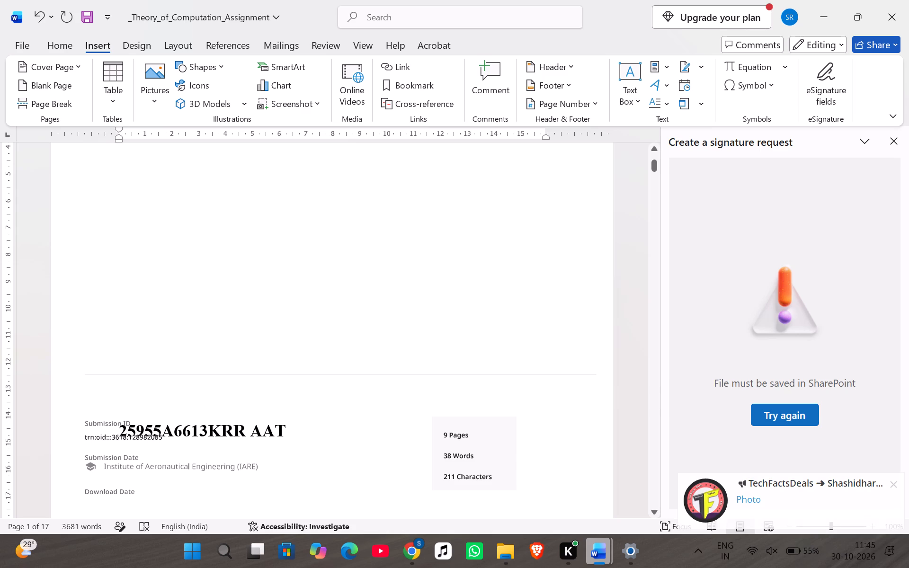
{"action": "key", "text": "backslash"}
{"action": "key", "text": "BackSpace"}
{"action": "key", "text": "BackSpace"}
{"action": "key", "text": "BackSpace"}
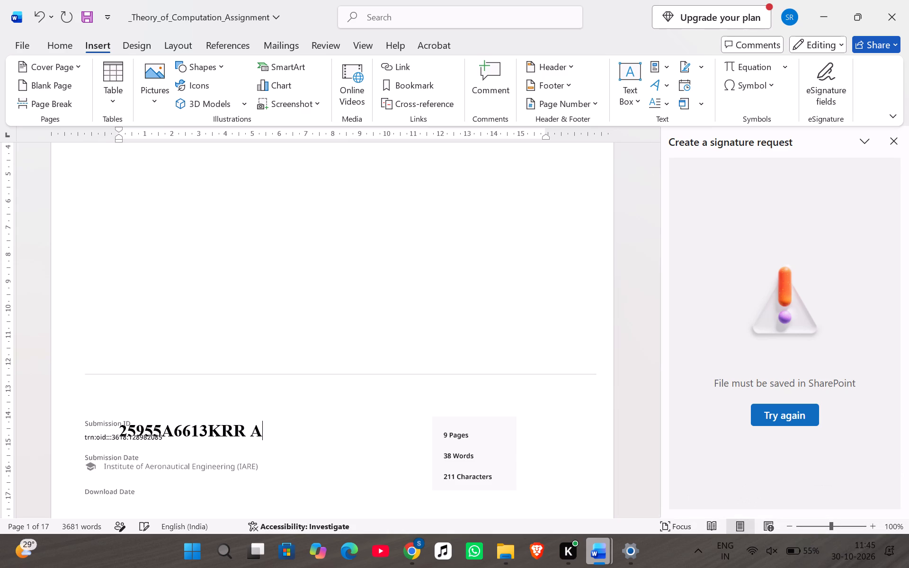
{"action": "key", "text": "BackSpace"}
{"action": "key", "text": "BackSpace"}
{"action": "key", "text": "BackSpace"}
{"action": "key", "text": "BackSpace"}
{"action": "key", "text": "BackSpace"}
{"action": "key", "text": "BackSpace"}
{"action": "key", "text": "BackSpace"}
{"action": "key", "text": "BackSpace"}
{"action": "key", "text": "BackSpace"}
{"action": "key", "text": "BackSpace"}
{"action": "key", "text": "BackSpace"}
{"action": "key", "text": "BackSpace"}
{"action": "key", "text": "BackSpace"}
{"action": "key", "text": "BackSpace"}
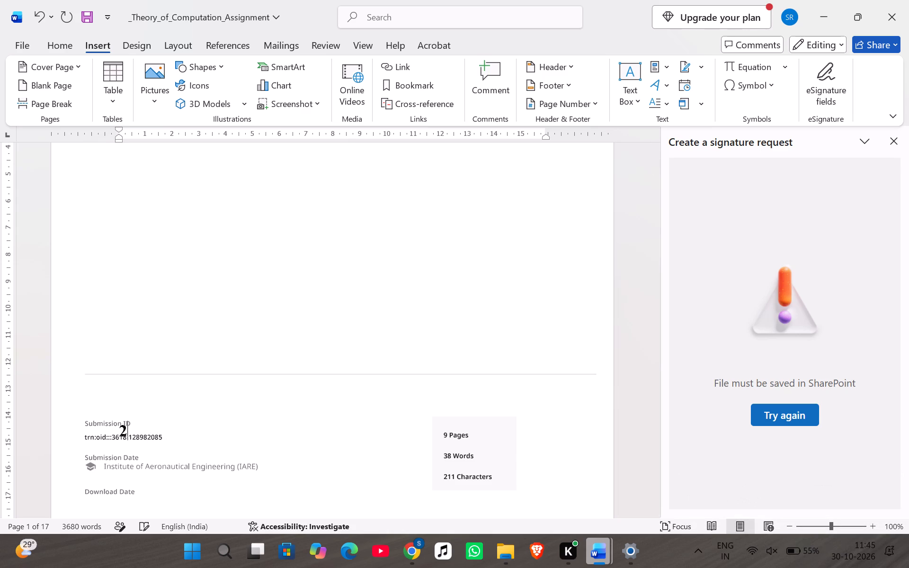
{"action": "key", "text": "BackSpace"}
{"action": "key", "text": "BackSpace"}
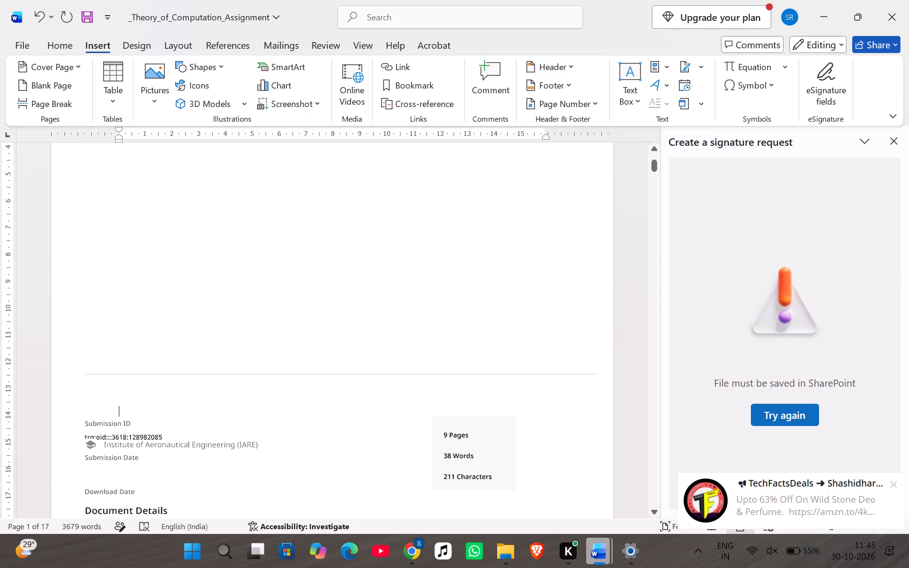
Check the first report pages in the assignment and close the assignment without saving its changes.
{"action": "scroll", "coordinate": [139, 415], "scroll_direction": "down", "scroll_amount": 1}
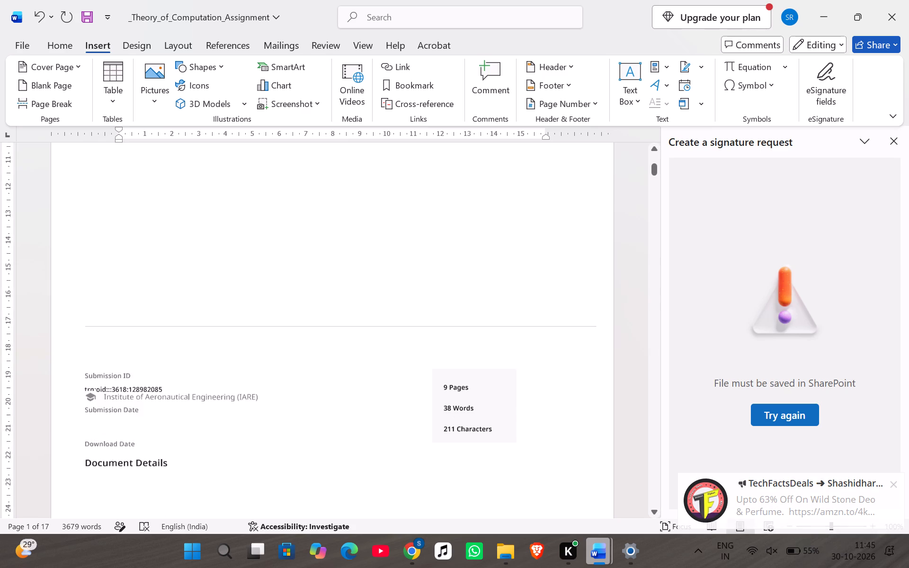
{"action": "scroll", "coordinate": [139, 415], "scroll_direction": "down", "scroll_amount": 2}
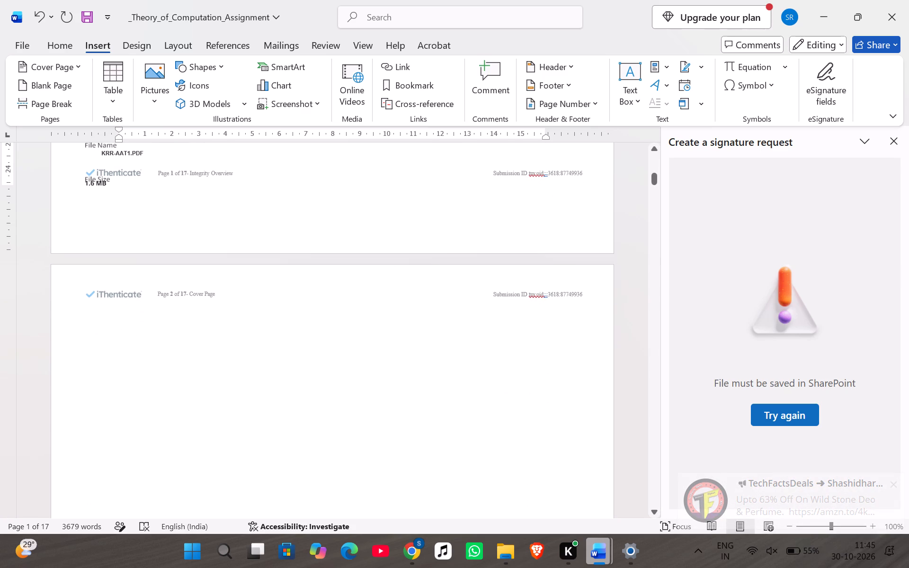
{"action": "scroll", "coordinate": [139, 415], "scroll_direction": "down", "scroll_amount": 2}
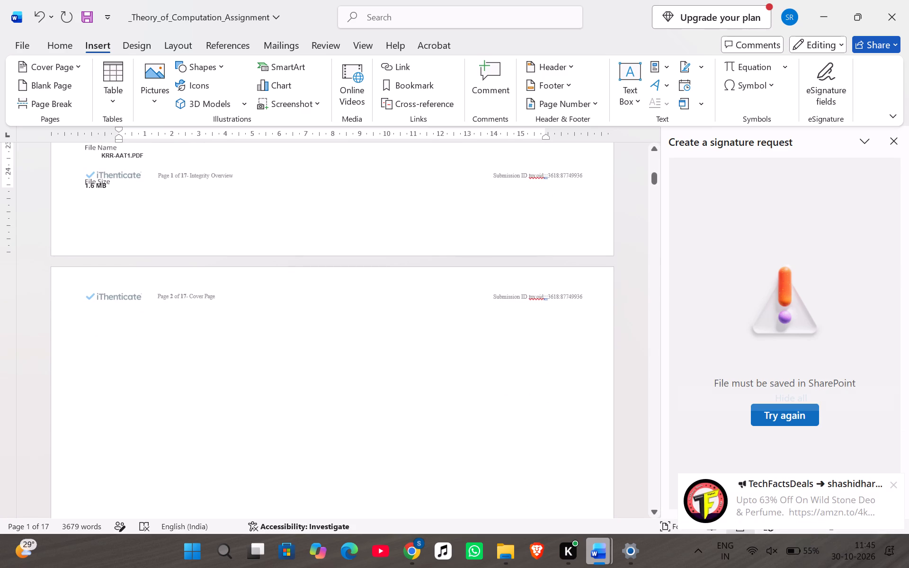
{"action": "scroll", "coordinate": [139, 415], "scroll_direction": "down", "scroll_amount": 1}
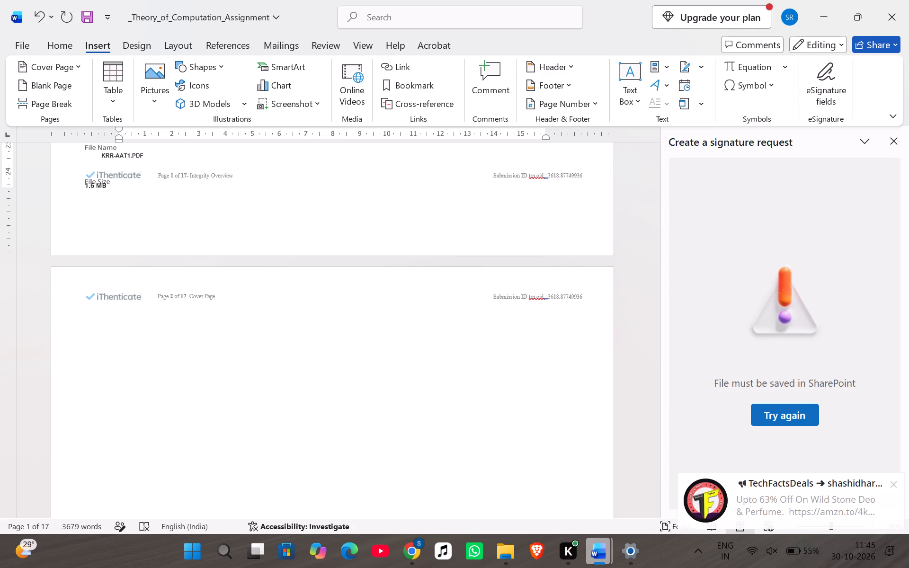
{"action": "left_click", "coordinate": [908, 0]}
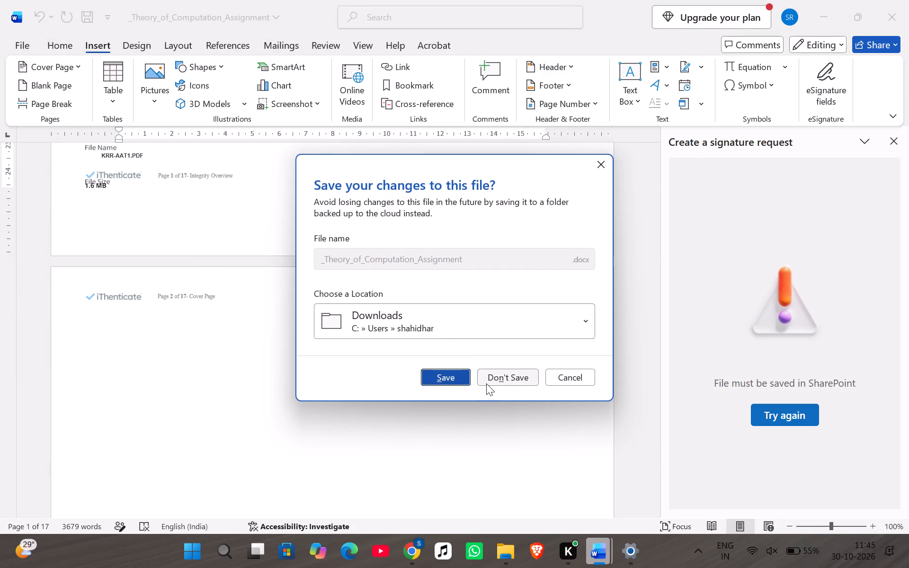
{"action": "left_click", "coordinate": [486, 383]}
Close the "for" document.
{"action": "left_click", "coordinate": [907, 0]}
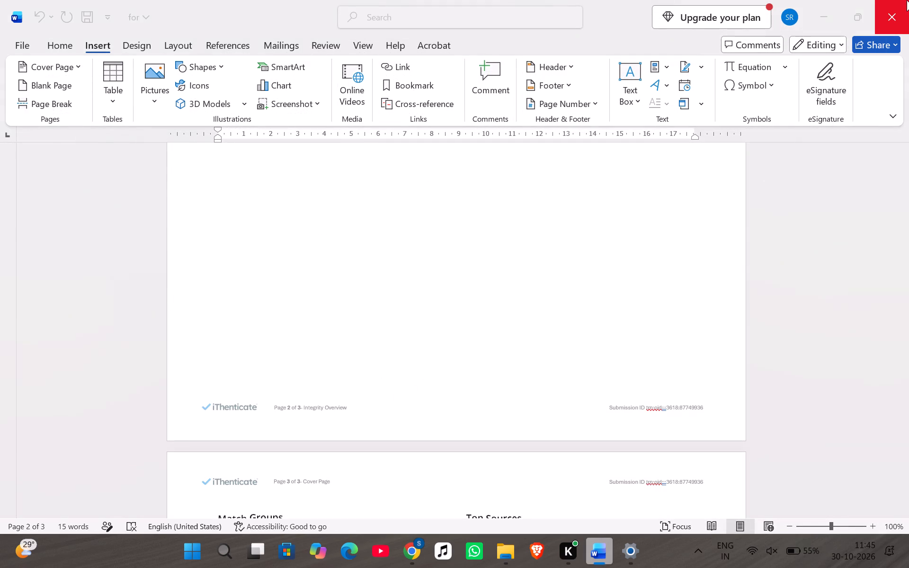
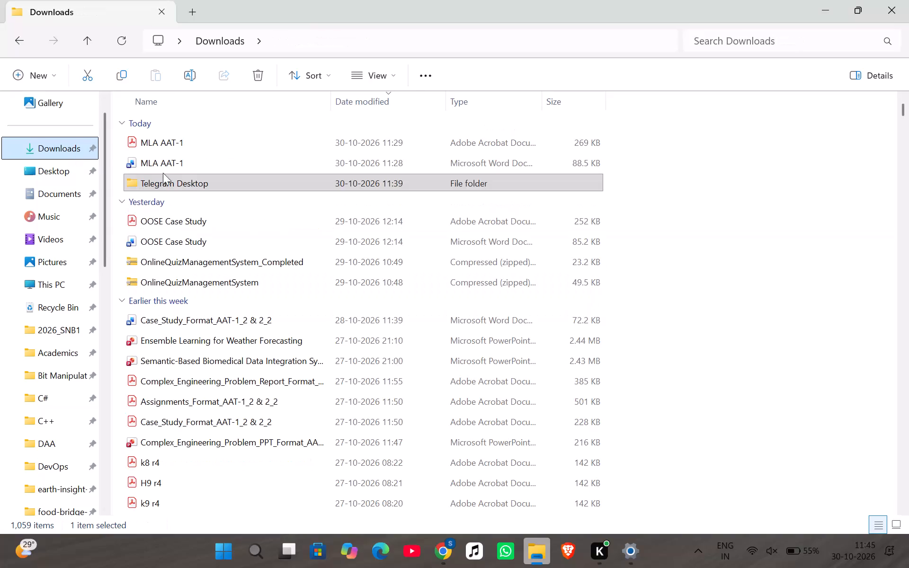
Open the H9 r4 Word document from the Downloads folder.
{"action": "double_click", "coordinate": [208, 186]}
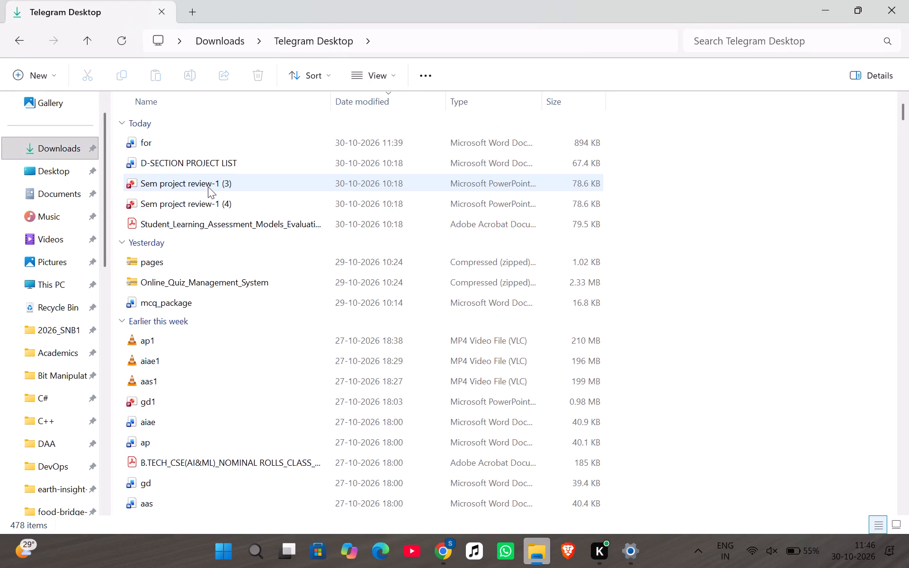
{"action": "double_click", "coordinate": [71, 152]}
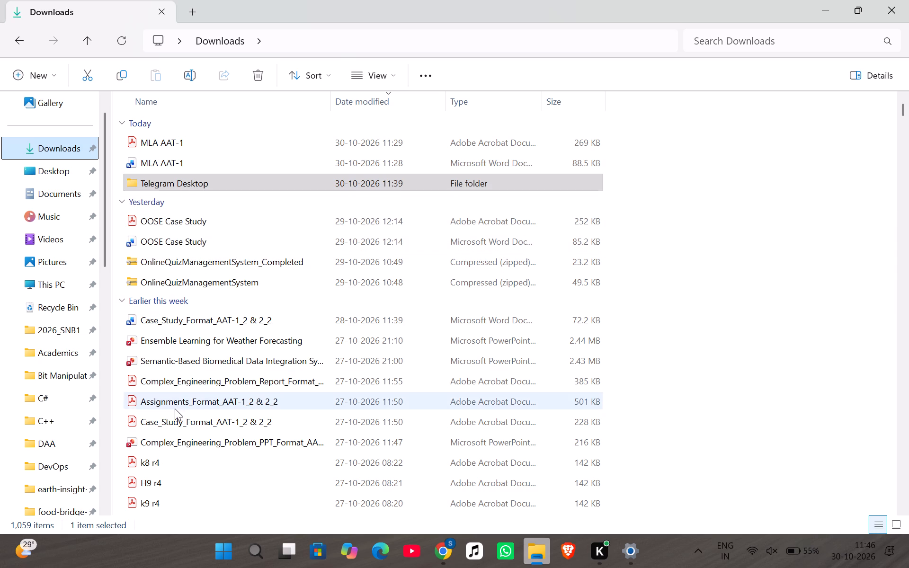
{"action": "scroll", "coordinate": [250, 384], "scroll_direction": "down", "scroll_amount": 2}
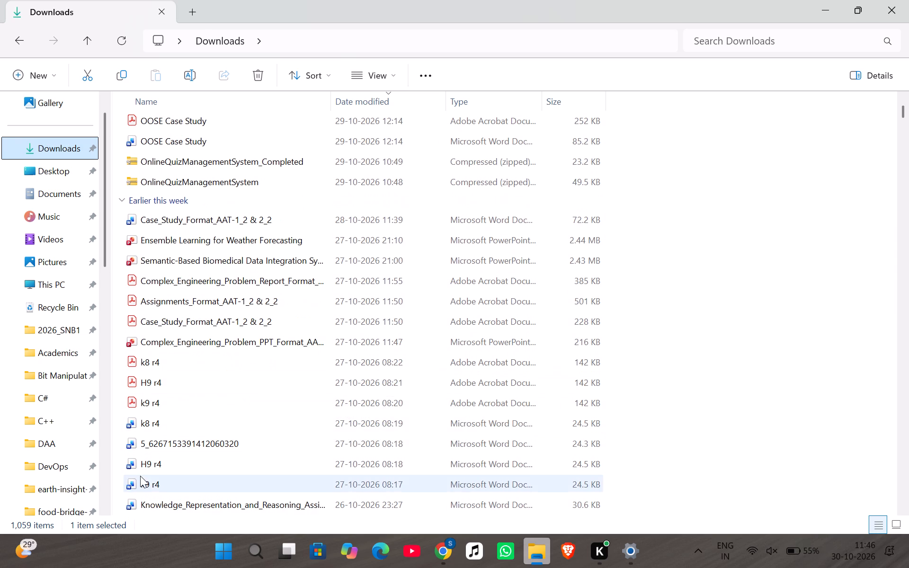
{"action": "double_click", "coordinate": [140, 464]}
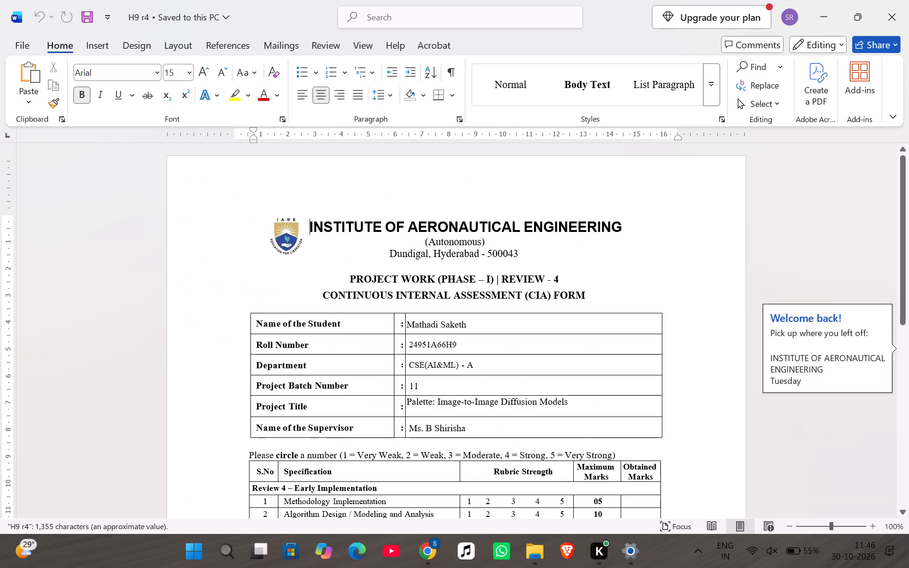
Add an empty line above the INSTITUTE OF AERONAUTICAL ENGINEERING heading and place the cursor on it.
{"action": "left_click", "coordinate": [264, 229]}
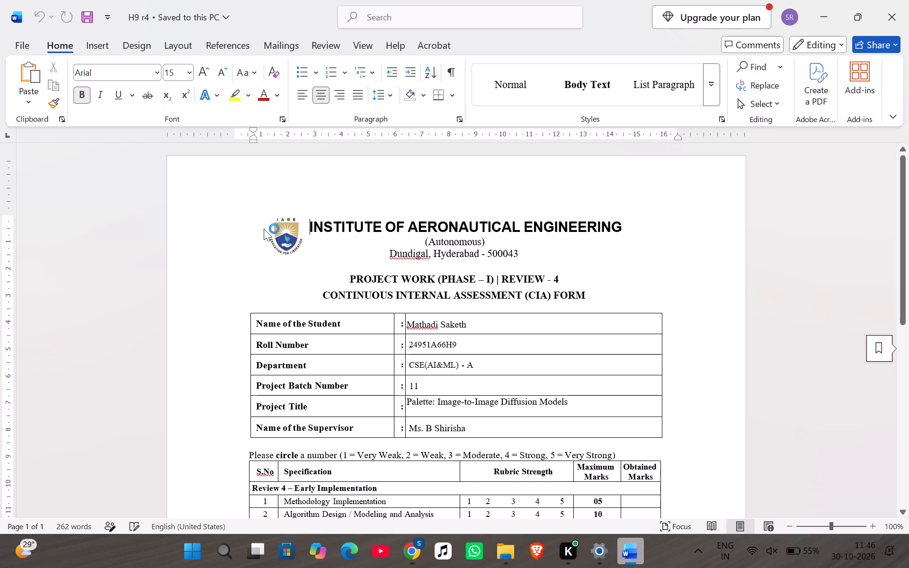
{"action": "left_click", "coordinate": [308, 203]}
{"action": "key", "text": "Return"}
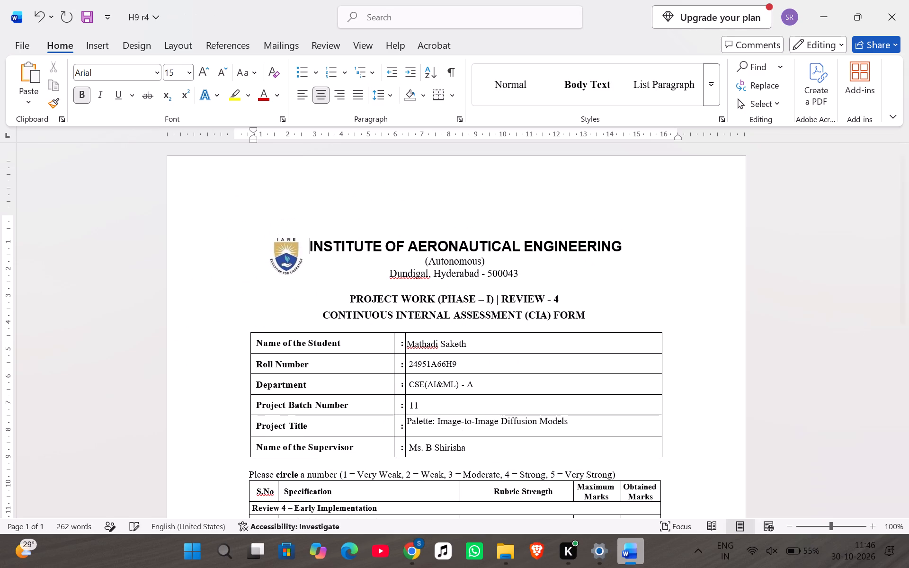
{"action": "key", "text": "Up"}
Insert the text of the "for" document from the Telegram Desktop folder in Downloads above the institute heading.
{"action": "left_click", "coordinate": [95, 36]}
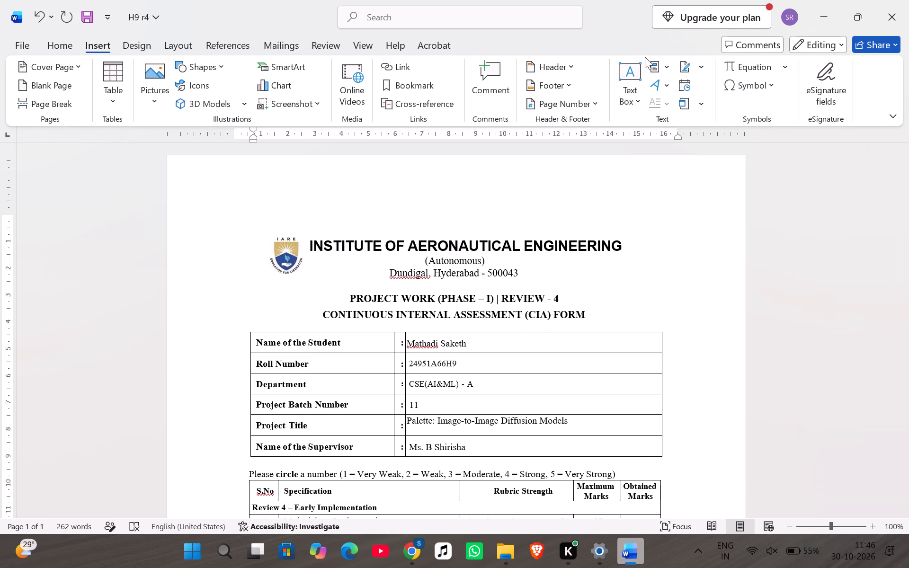
{"action": "left_click", "coordinate": [698, 109]}
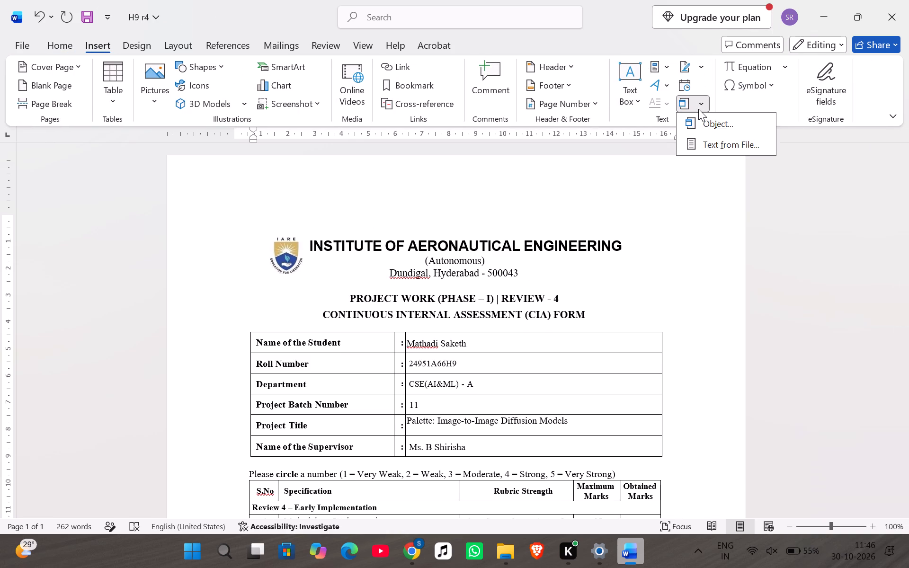
{"action": "left_click", "coordinate": [701, 140]}
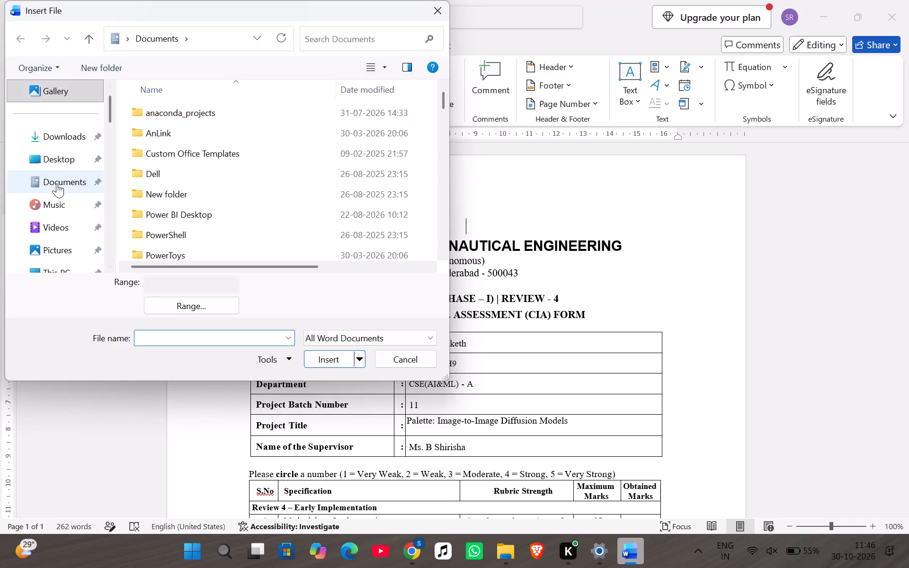
{"action": "left_click", "coordinate": [53, 133]}
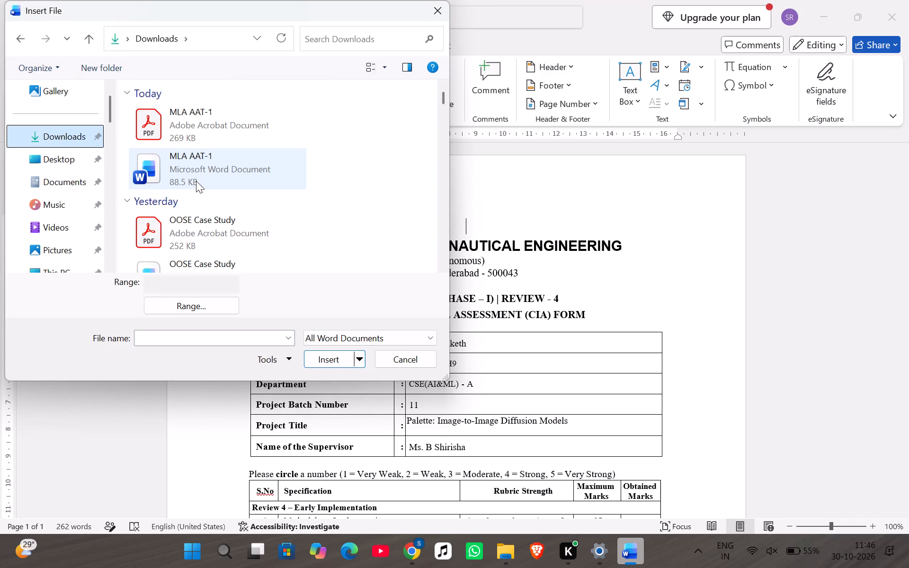
{"action": "double_click", "coordinate": [171, 198]}
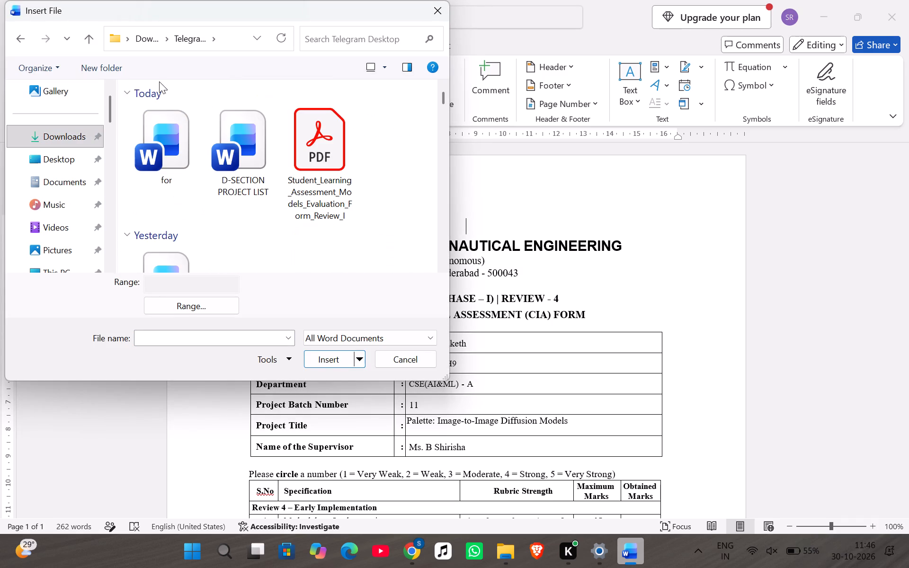
{"action": "left_click", "coordinate": [159, 125]}
{"action": "left_click", "coordinate": [314, 355]}
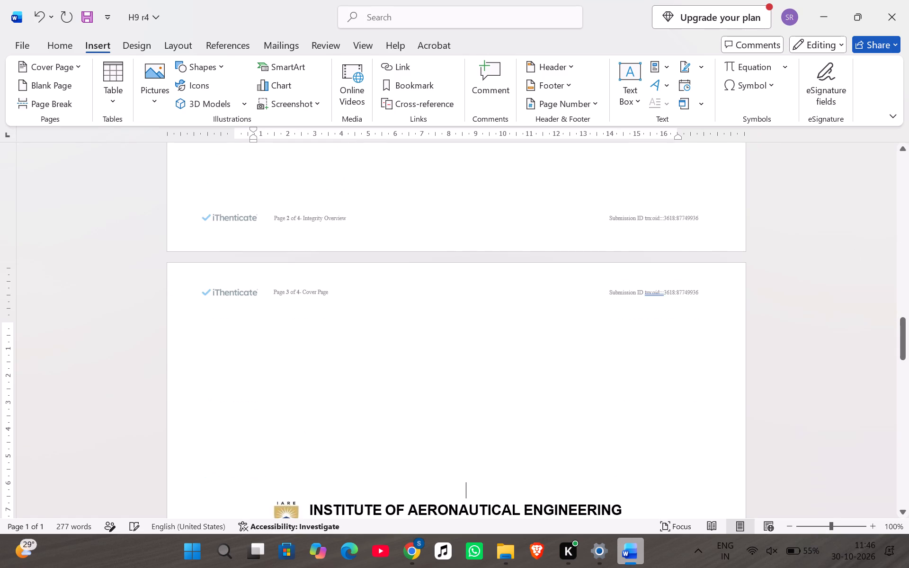
Examine the inserted iThenticate report pages and the layout of the review form that follows them.
{"action": "scroll", "coordinate": [533, 327], "scroll_direction": "up", "scroll_amount": 5}
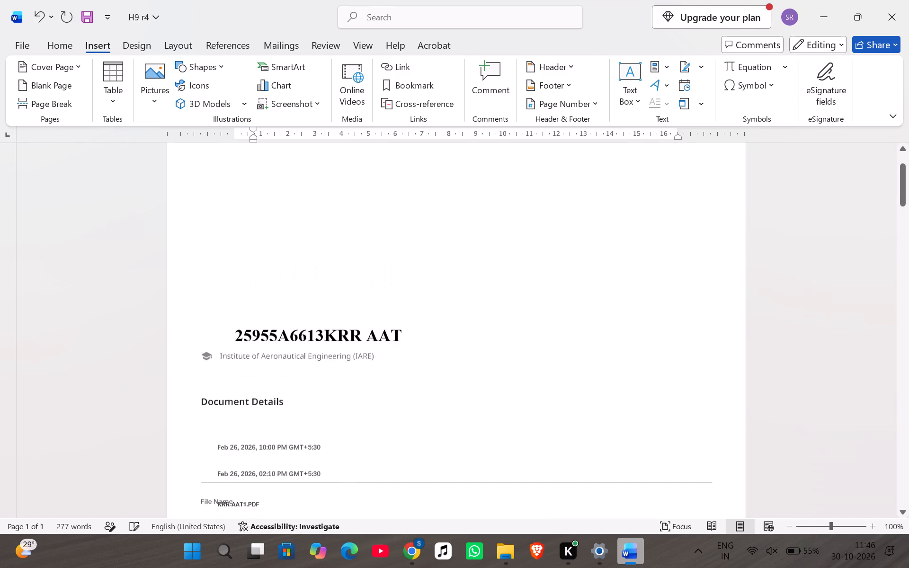
{"action": "scroll", "coordinate": [533, 327], "scroll_direction": "up", "scroll_amount": 2}
{"action": "scroll", "coordinate": [533, 327], "scroll_direction": "down", "scroll_amount": 6}
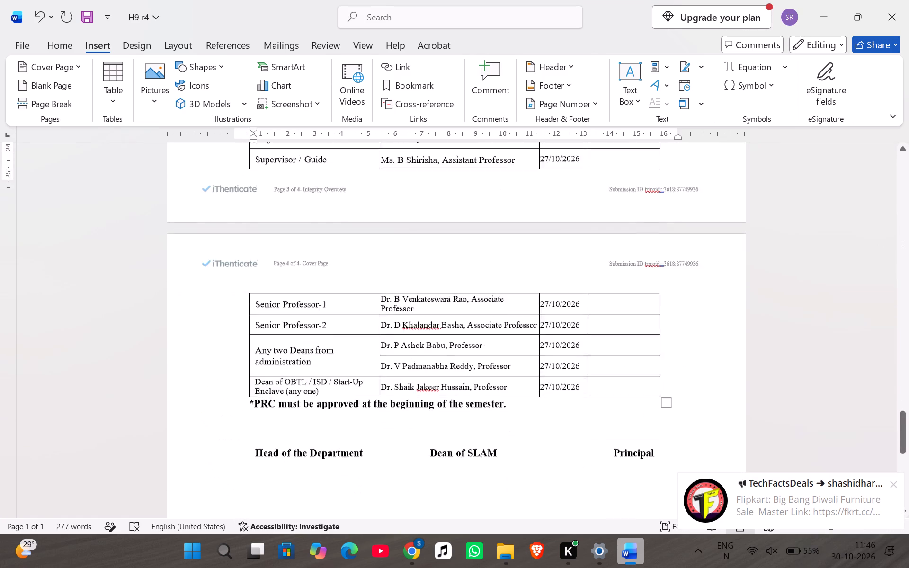
{"action": "scroll", "coordinate": [533, 327], "scroll_direction": "down", "scroll_amount": 1}
{"action": "scroll", "coordinate": [533, 327], "scroll_direction": "up", "scroll_amount": 3}
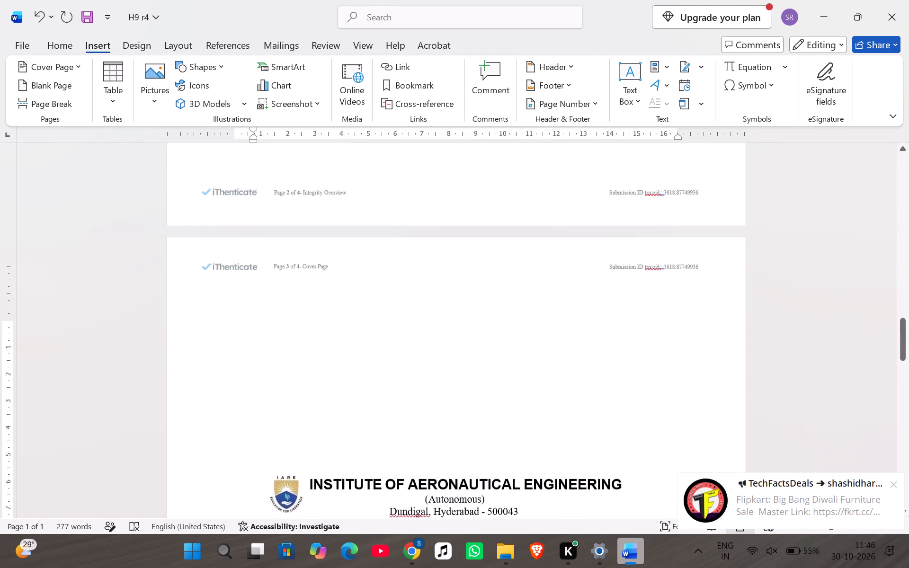
Remove the empty space above the institute heading on the form's first page, after the report pages.
{"action": "key", "text": "BackSpace"}
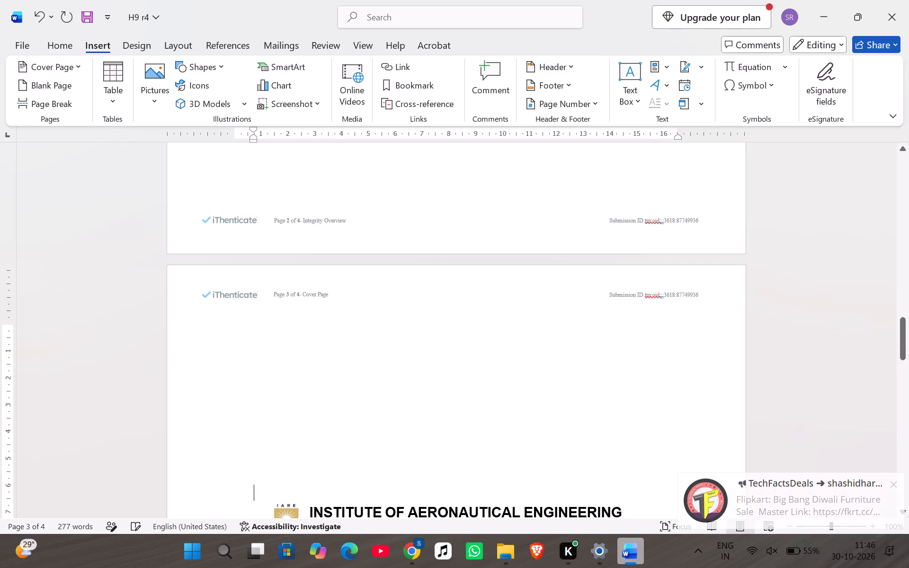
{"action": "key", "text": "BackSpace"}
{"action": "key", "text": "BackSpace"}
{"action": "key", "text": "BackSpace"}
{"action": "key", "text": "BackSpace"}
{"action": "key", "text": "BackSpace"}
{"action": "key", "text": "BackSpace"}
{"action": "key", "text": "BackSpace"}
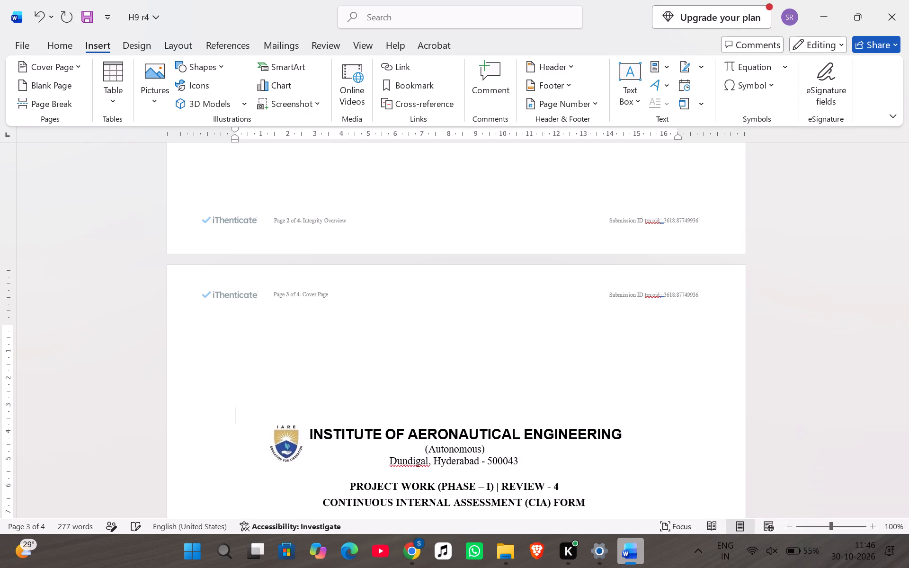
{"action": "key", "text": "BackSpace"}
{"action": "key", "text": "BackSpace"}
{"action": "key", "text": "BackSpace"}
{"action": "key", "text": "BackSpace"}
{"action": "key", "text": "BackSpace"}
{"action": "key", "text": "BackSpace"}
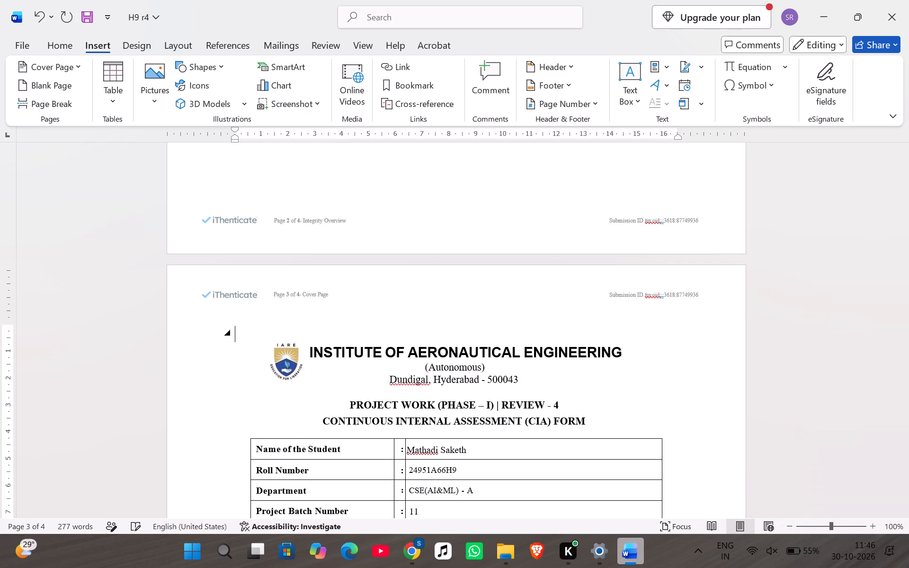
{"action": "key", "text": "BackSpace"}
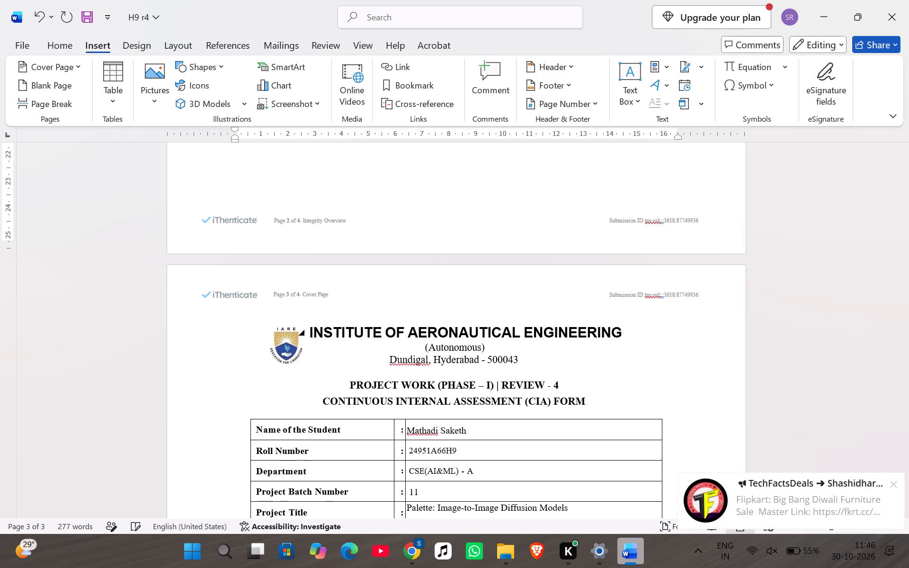
Examine the iThenticate report pages and the assessment form page of H9 r4 for layout.
{"action": "scroll", "coordinate": [533, 327], "scroll_direction": "down", "scroll_amount": 7}
{"action": "scroll", "coordinate": [533, 327], "scroll_direction": "up", "scroll_amount": 8}
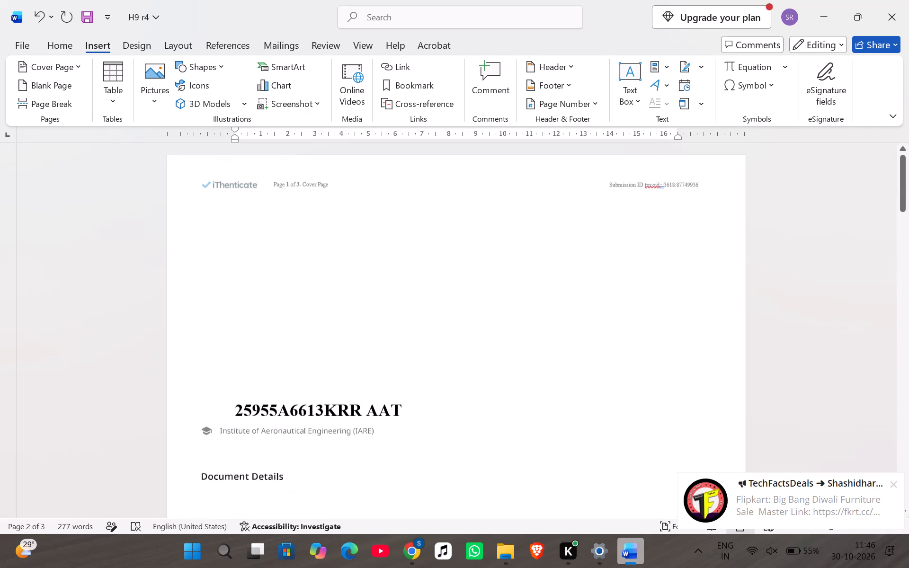
{"action": "scroll", "coordinate": [533, 327], "scroll_direction": "up", "scroll_amount": 2}
{"action": "scroll", "coordinate": [533, 327], "scroll_direction": "down", "scroll_amount": 5}
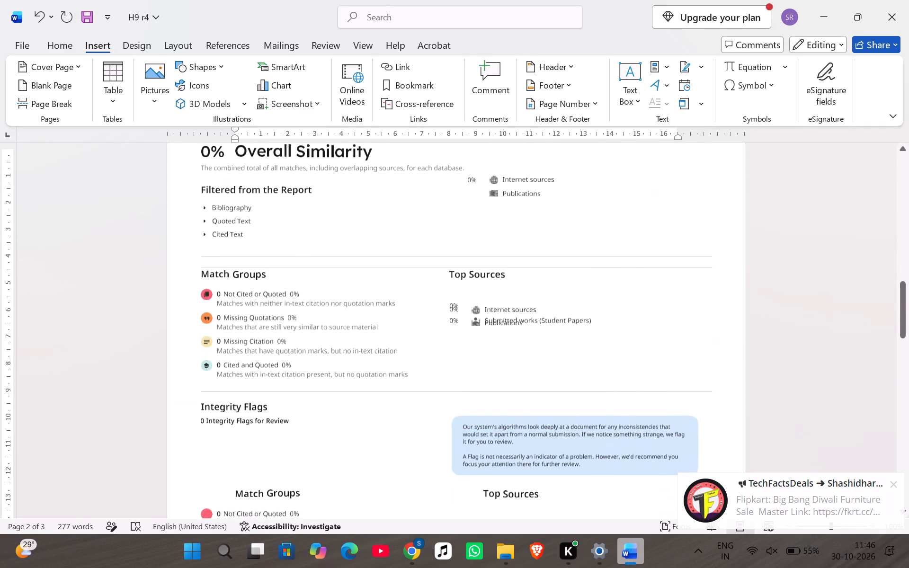
{"action": "scroll", "coordinate": [533, 327], "scroll_direction": "down", "scroll_amount": 4}
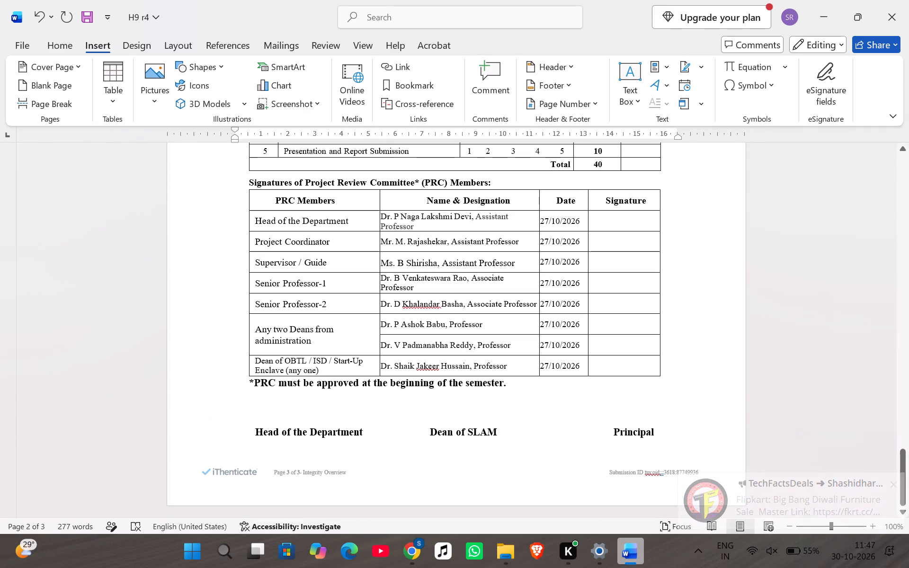
{"action": "scroll", "coordinate": [533, 327], "scroll_direction": "down", "scroll_amount": 5}
{"action": "scroll", "coordinate": [533, 327], "scroll_direction": "up", "scroll_amount": 7}
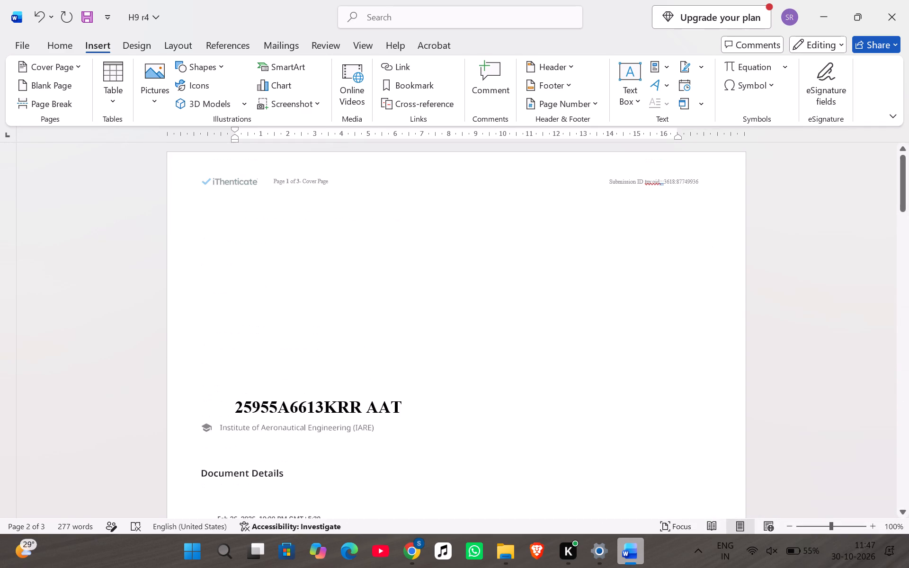
{"action": "scroll", "coordinate": [533, 327], "scroll_direction": "up", "scroll_amount": 6}
{"action": "scroll", "coordinate": [533, 327], "scroll_direction": "down", "scroll_amount": 10}
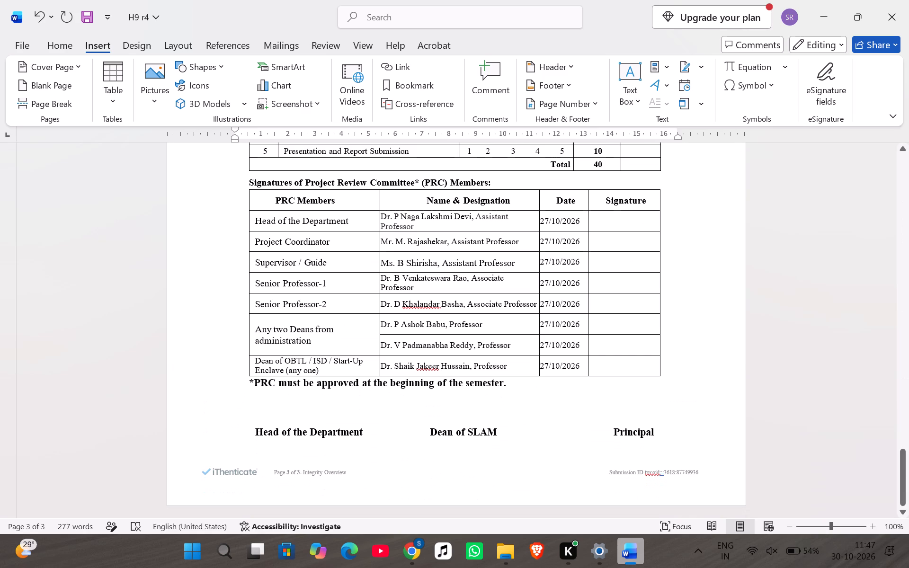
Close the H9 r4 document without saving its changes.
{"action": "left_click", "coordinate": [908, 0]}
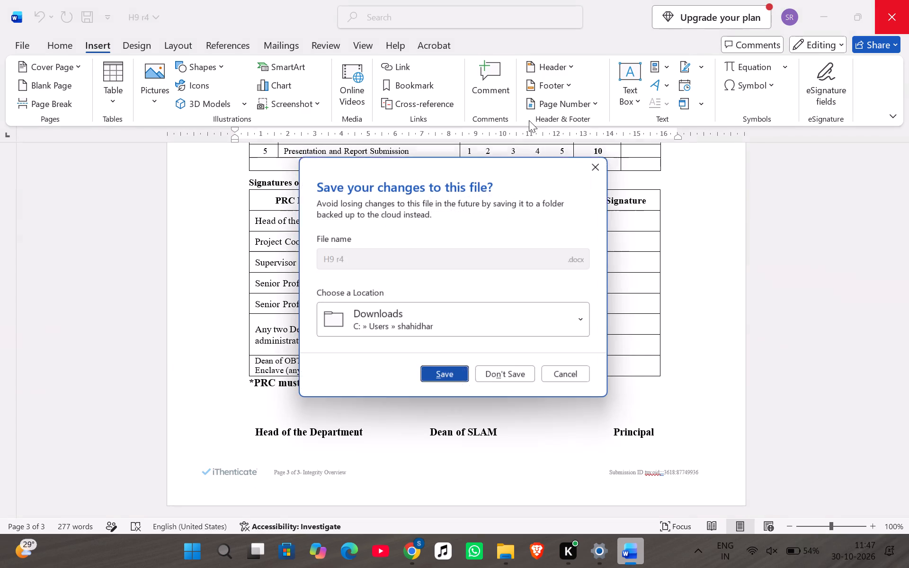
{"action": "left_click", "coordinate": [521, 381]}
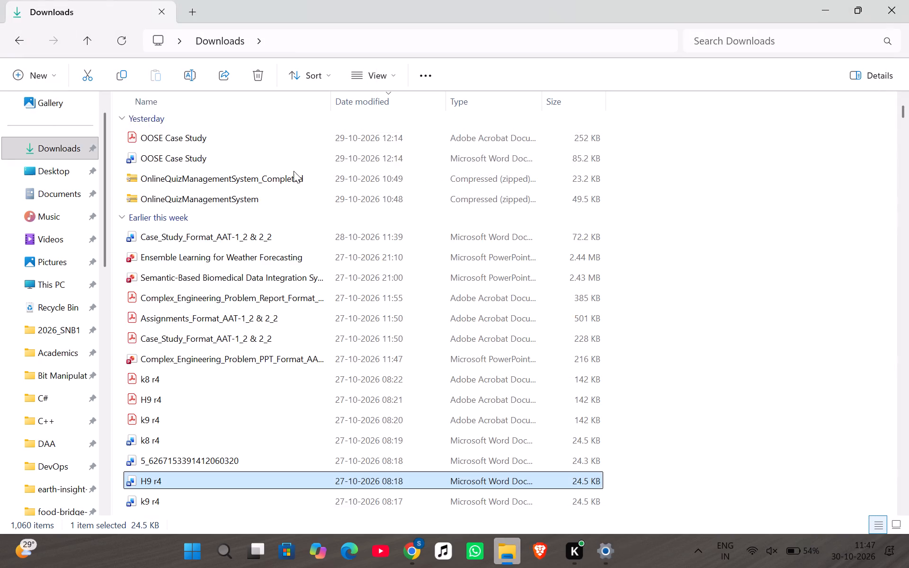
Open the _Theory_of_Computation_Assignment document from Downloads and view its cover page.
{"action": "scroll", "coordinate": [201, 274], "scroll_direction": "down", "scroll_amount": 1}
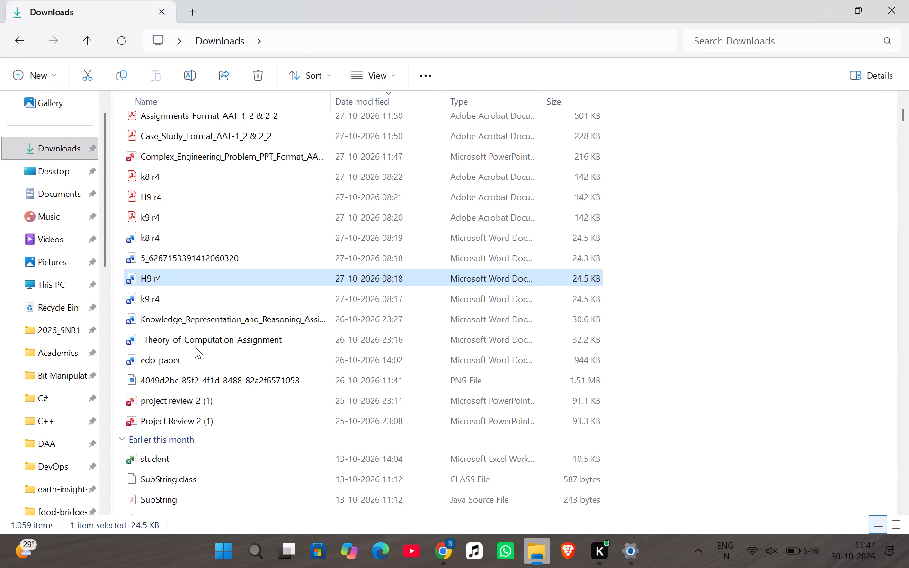
{"action": "double_click", "coordinate": [195, 346]}
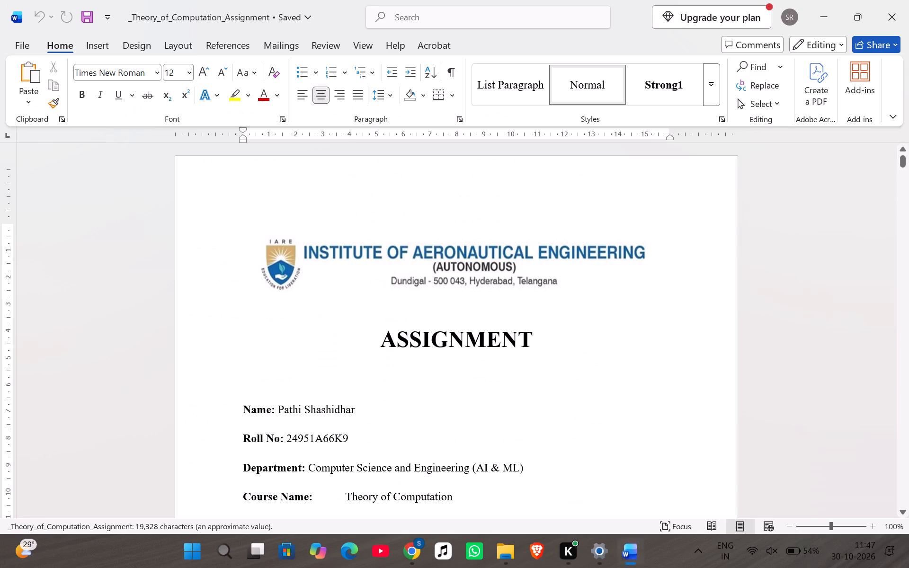
{"action": "scroll", "coordinate": [325, 401], "scroll_direction": "down", "scroll_amount": 1}
{"action": "scroll", "coordinate": [325, 401], "scroll_direction": "right", "scroll_amount": 1}
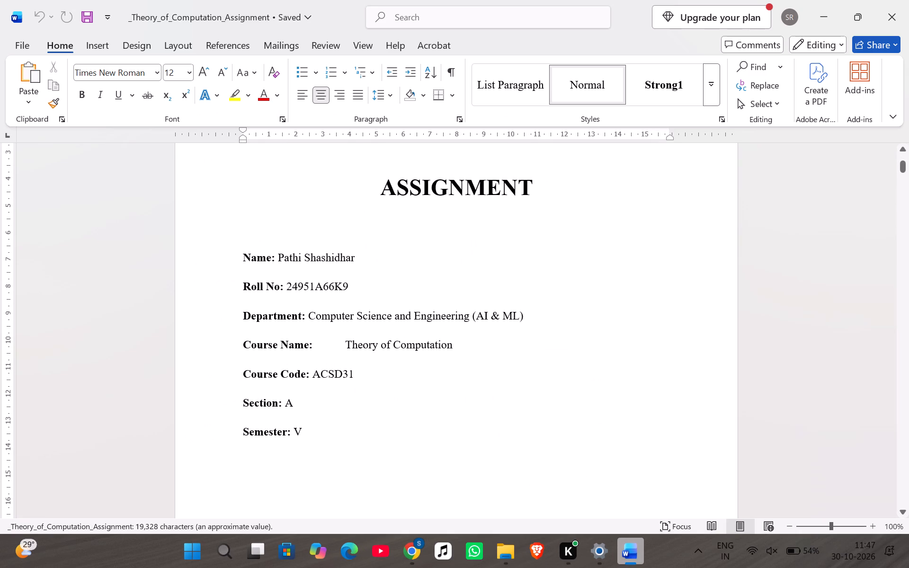
{"action": "scroll", "coordinate": [325, 401], "scroll_direction": "right", "scroll_amount": 2}
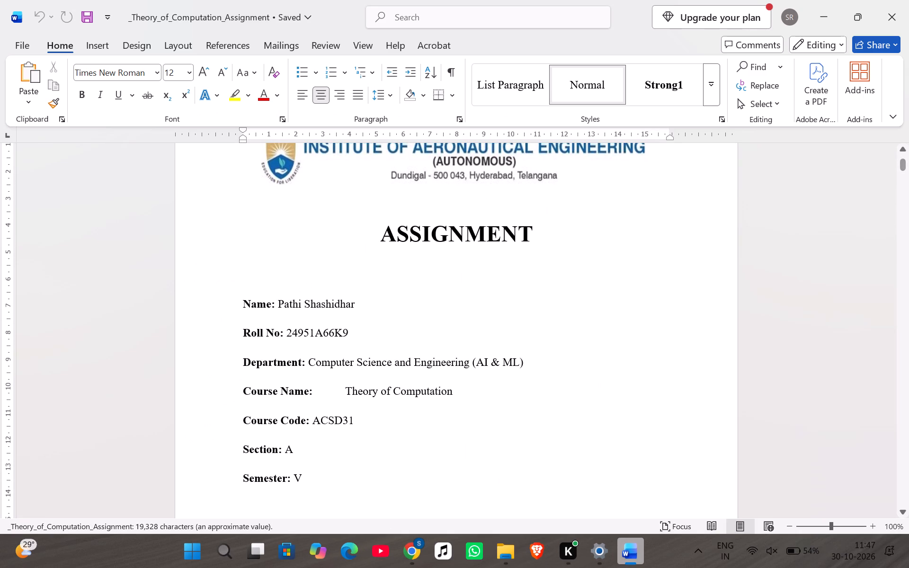
Create a new blank document.
{"action": "left_click", "coordinate": [25, 44]}
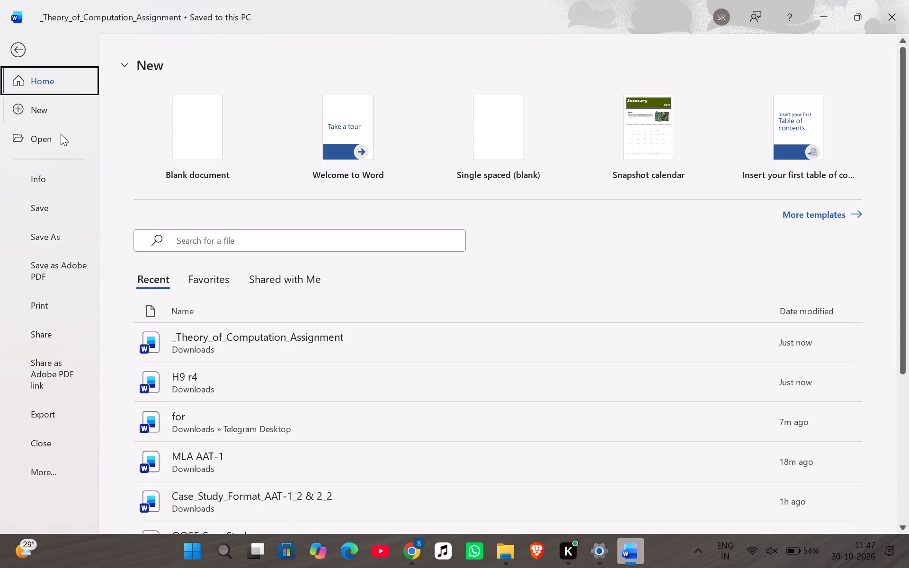
{"action": "left_click", "coordinate": [52, 111]}
{"action": "left_click", "coordinate": [204, 160]}
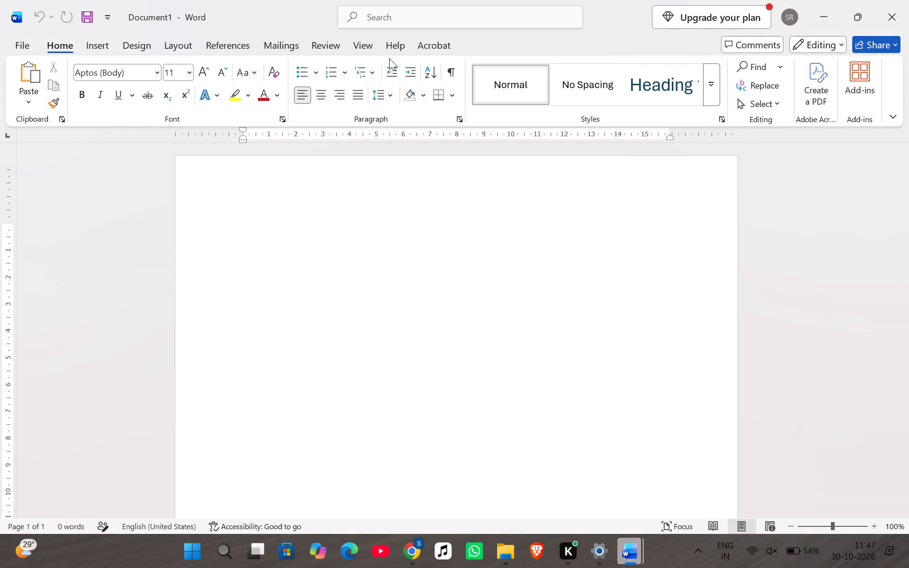
Insert the text of the _Theory_of_Computation_Assignment file from Downloads into the blank document.
{"action": "left_click", "coordinate": [100, 48]}
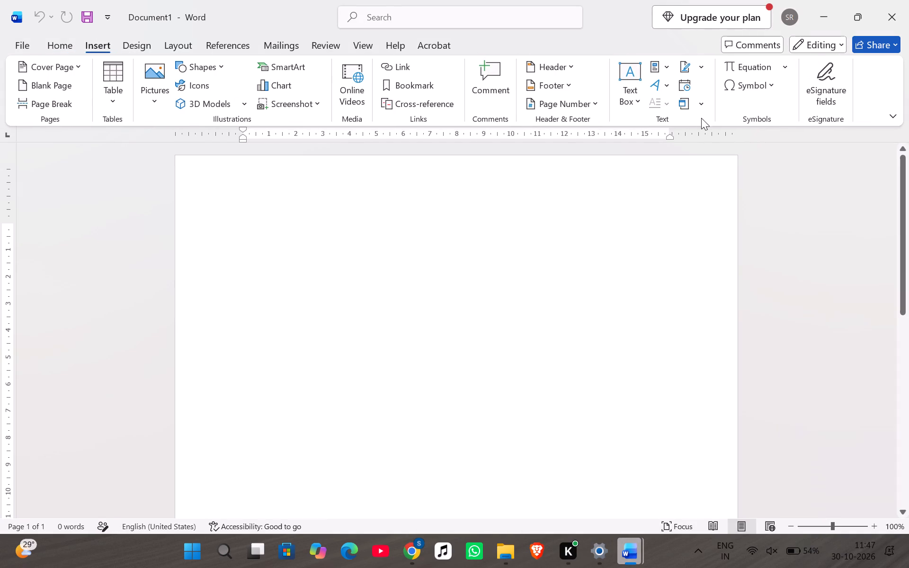
{"action": "left_click", "coordinate": [695, 107]}
{"action": "left_click_drag", "start_coordinate": [709, 155], "coordinate": [718, 148]}
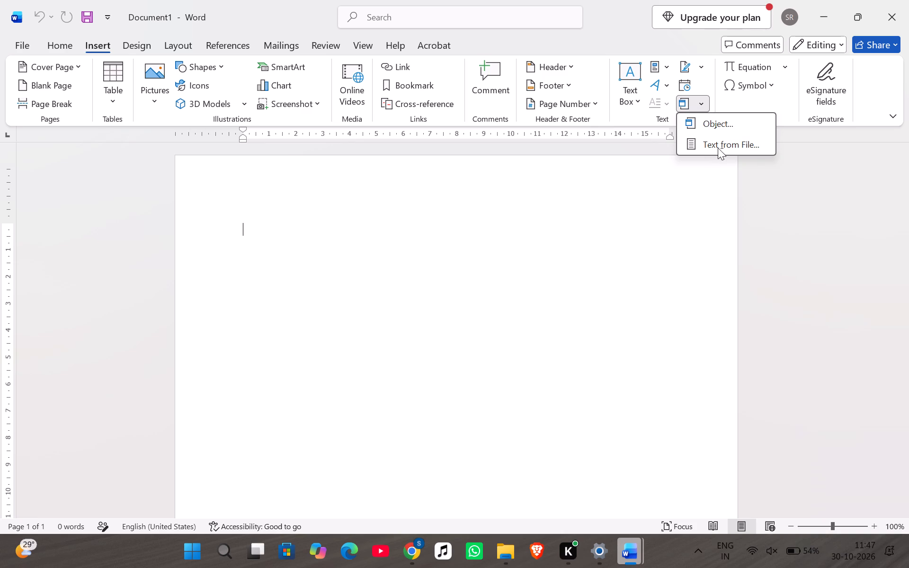
{"action": "left_click_drag", "start_coordinate": [718, 148], "coordinate": [718, 147]}
{"action": "left_click", "coordinate": [718, 147]}
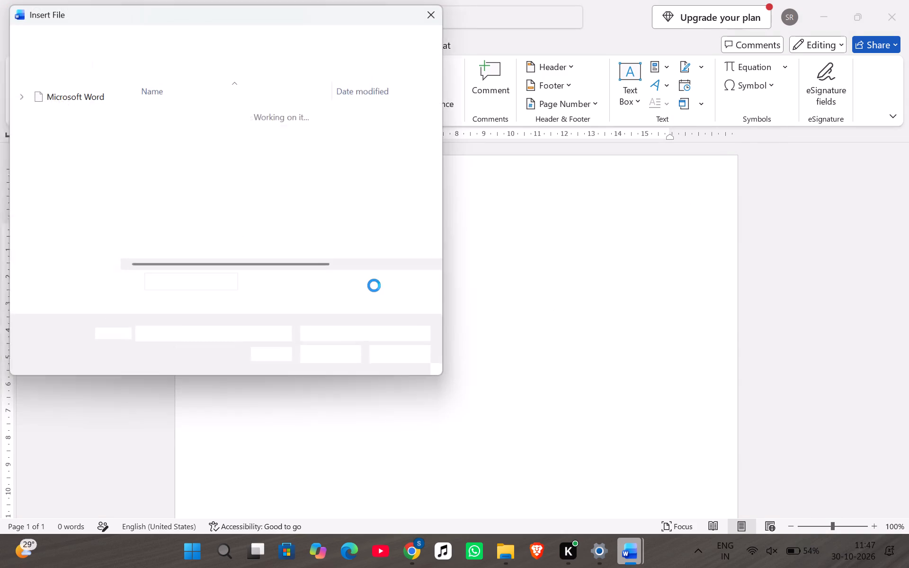
{"action": "scroll", "coordinate": [185, 178], "scroll_direction": "down", "scroll_amount": 1}
{"action": "left_click", "coordinate": [60, 135]}
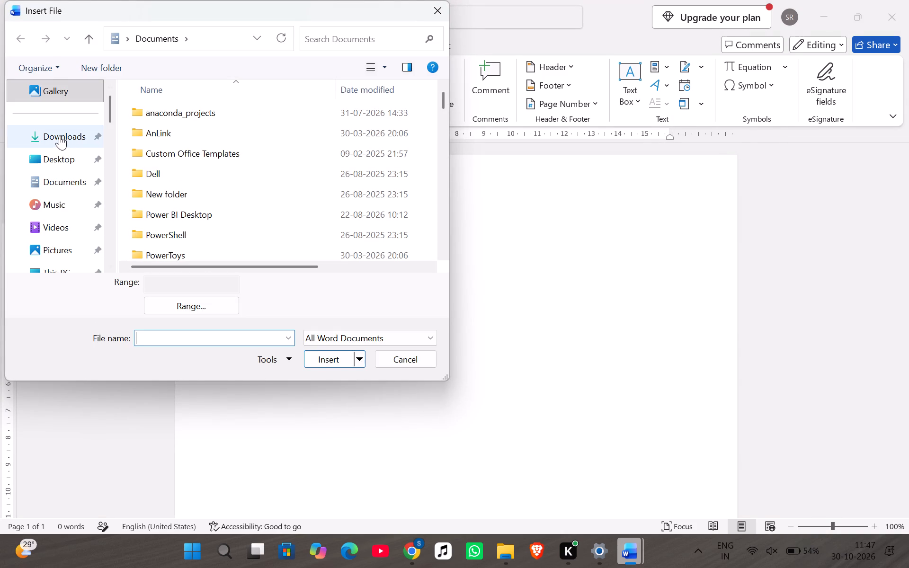
{"action": "scroll", "coordinate": [169, 155], "scroll_direction": "down", "scroll_amount": 1}
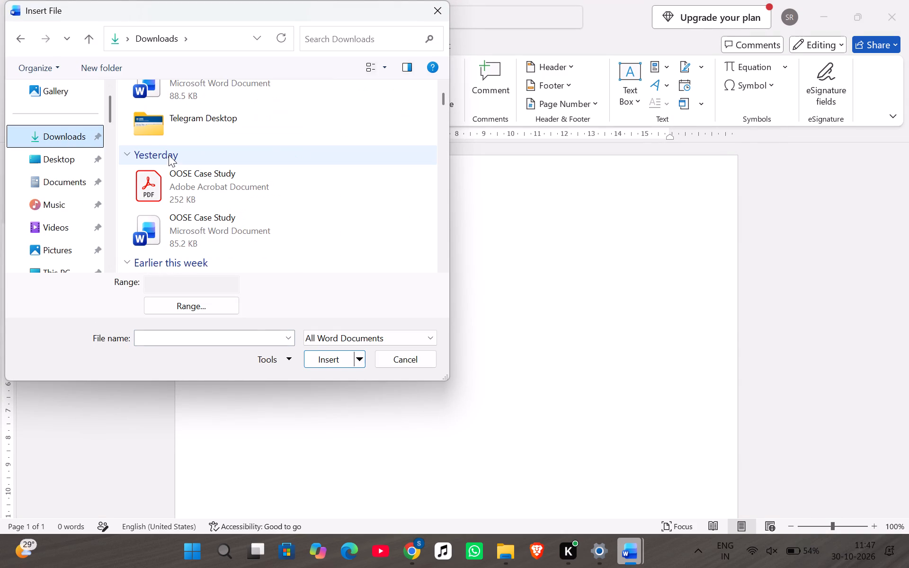
{"action": "scroll", "coordinate": [169, 155], "scroll_direction": "down", "scroll_amount": 2}
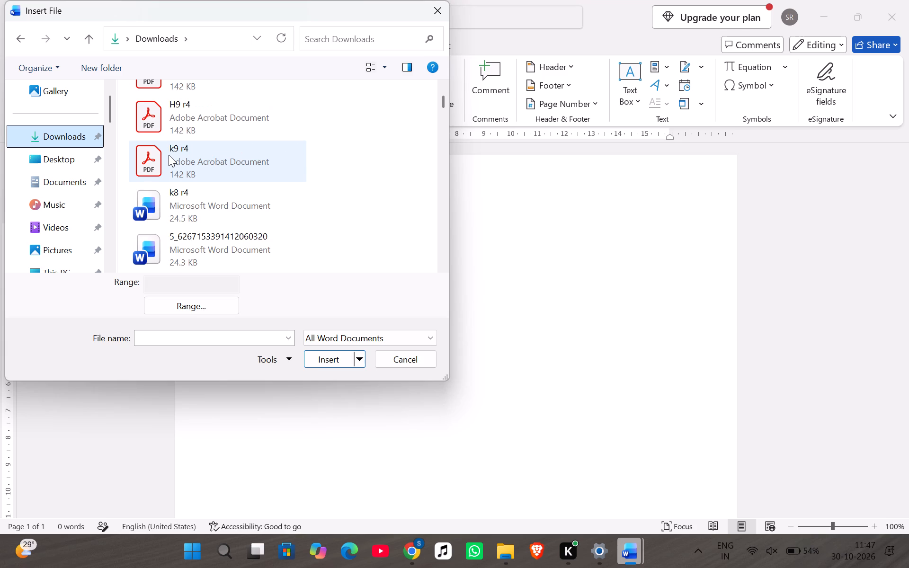
{"action": "scroll", "coordinate": [188, 191], "scroll_direction": "down", "scroll_amount": 1}
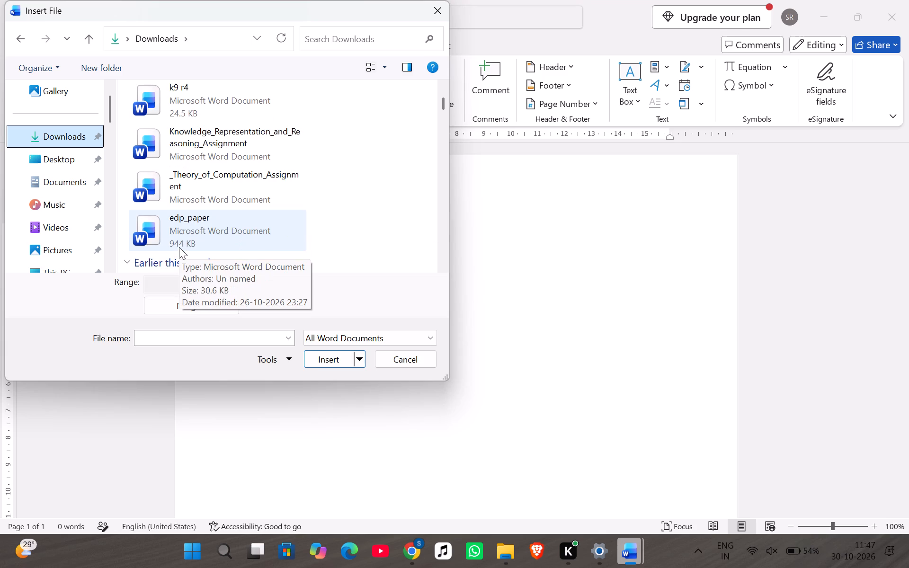
{"action": "double_click", "coordinate": [211, 191]}
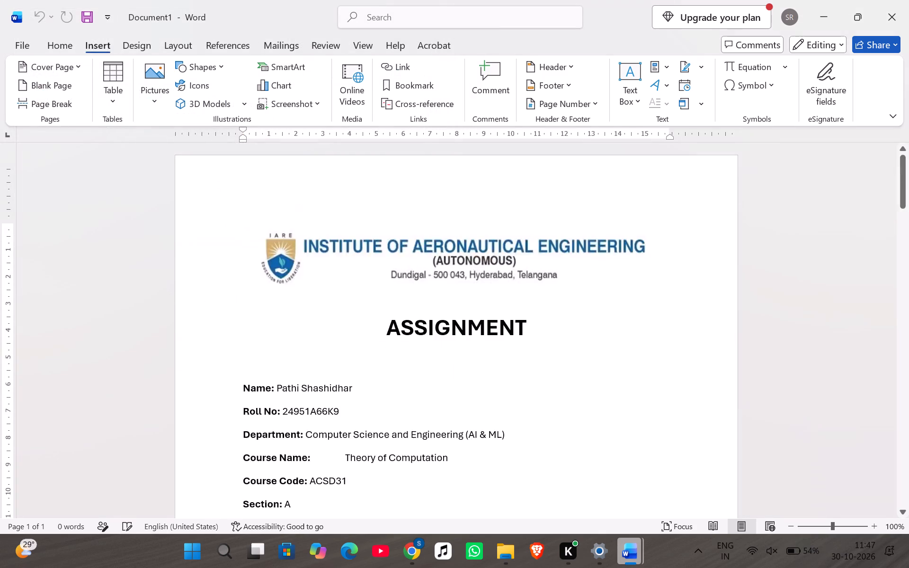
Add two blank lines directly above the ASSIGNMENT heading on the cover page.
{"action": "scroll", "coordinate": [324, 337], "scroll_direction": "up", "scroll_amount": 9}
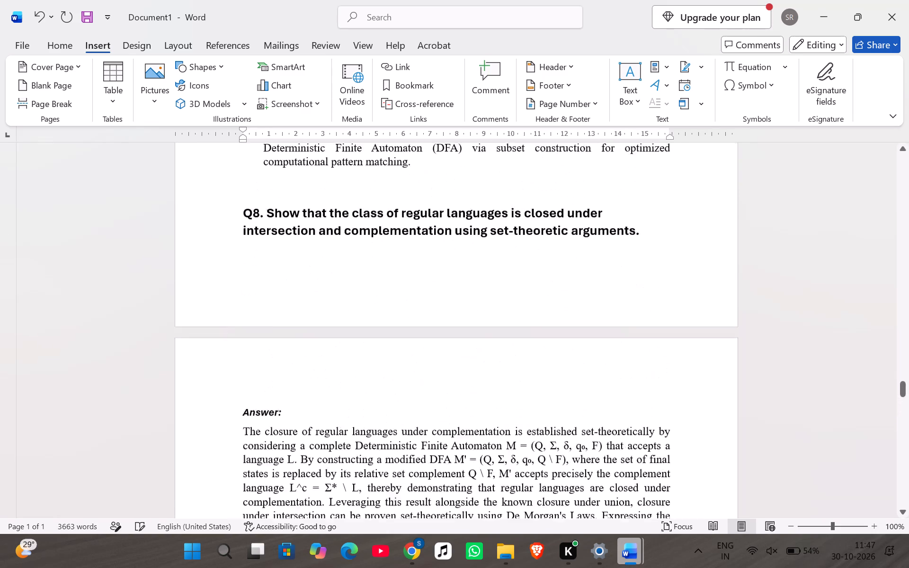
{"action": "scroll", "coordinate": [324, 337], "scroll_direction": "up", "scroll_amount": 5}
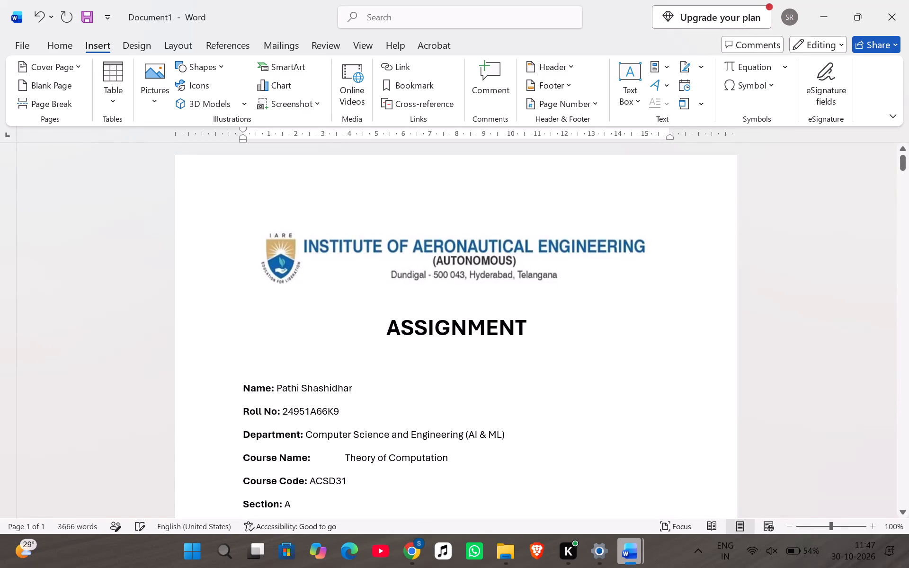
{"action": "scroll", "coordinate": [324, 337], "scroll_direction": "down", "scroll_amount": 2}
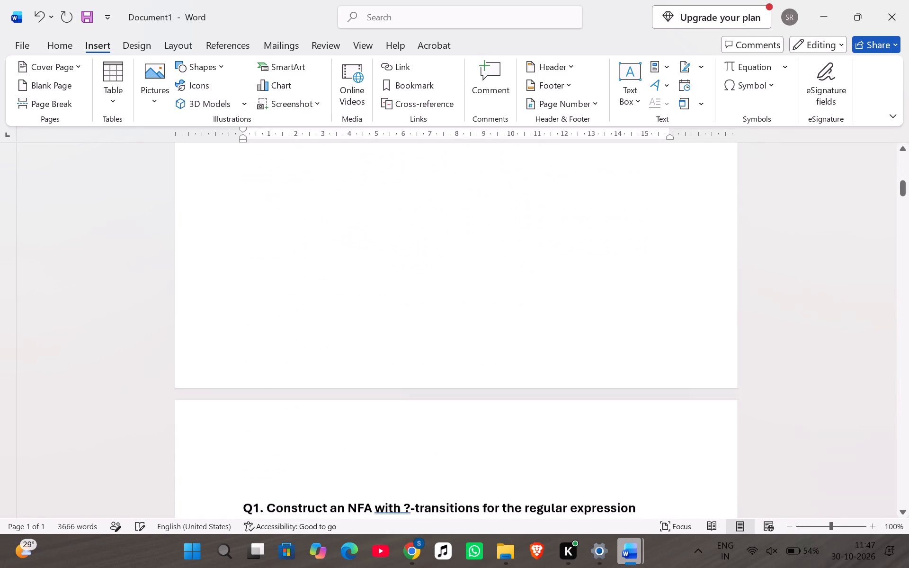
{"action": "scroll", "coordinate": [324, 337], "scroll_direction": "up", "scroll_amount": 2}
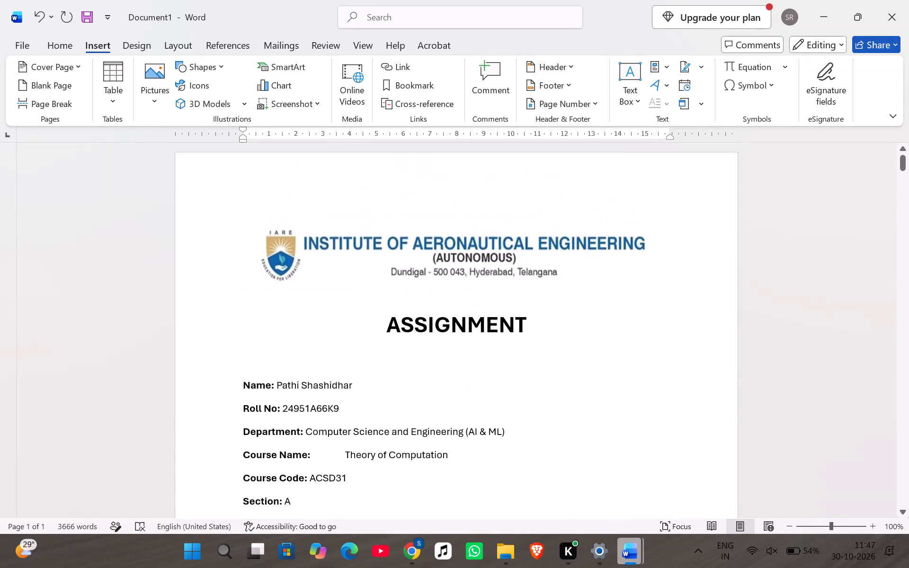
{"action": "scroll", "coordinate": [324, 337], "scroll_direction": "down", "scroll_amount": 1}
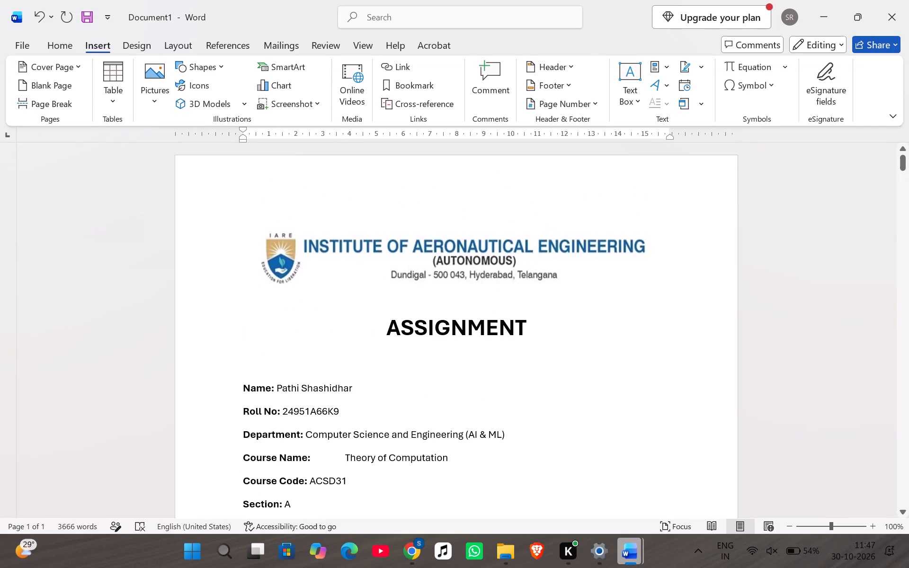
{"action": "left_click", "coordinate": [477, 296]}
{"action": "left_click", "coordinate": [453, 307]}
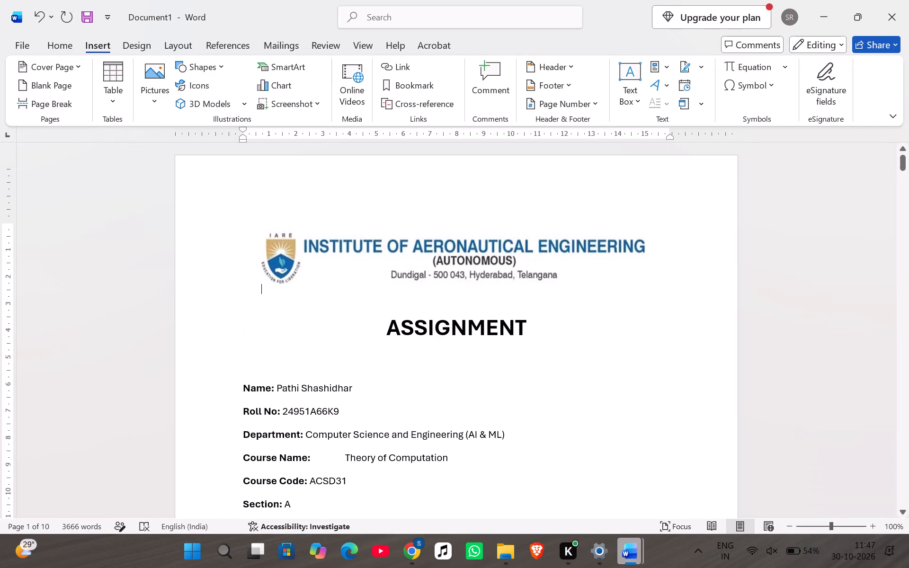
{"action": "left_click", "coordinate": [368, 327]}
{"action": "key", "text": "Return"}
{"action": "key", "text": "Return"}
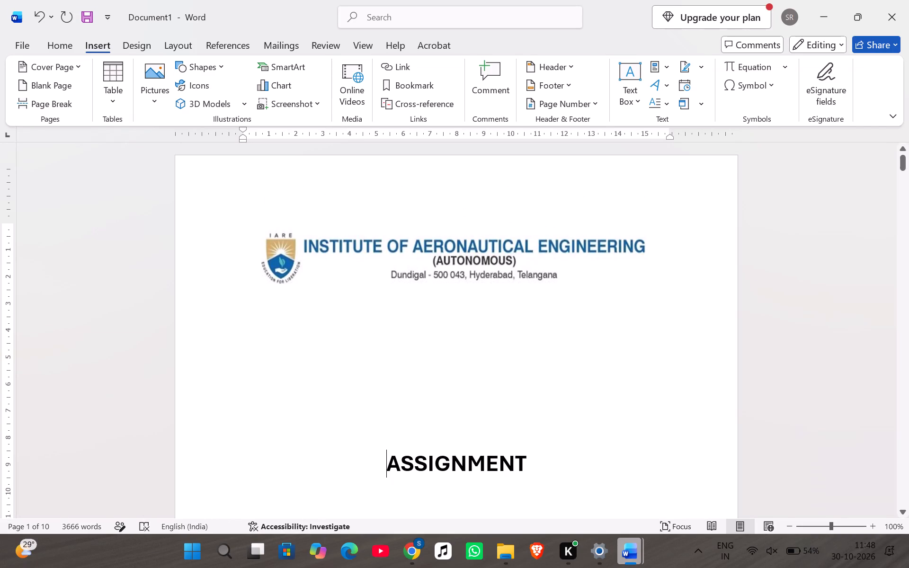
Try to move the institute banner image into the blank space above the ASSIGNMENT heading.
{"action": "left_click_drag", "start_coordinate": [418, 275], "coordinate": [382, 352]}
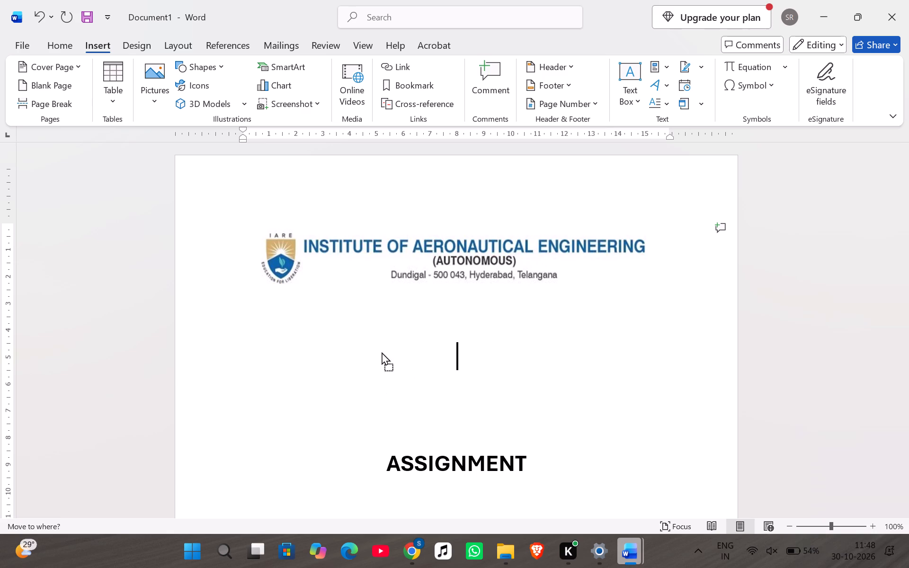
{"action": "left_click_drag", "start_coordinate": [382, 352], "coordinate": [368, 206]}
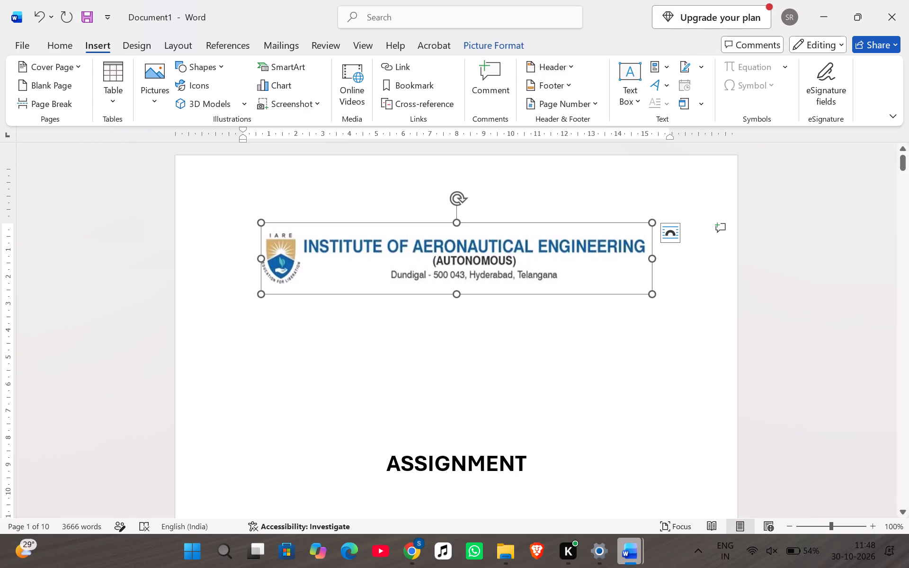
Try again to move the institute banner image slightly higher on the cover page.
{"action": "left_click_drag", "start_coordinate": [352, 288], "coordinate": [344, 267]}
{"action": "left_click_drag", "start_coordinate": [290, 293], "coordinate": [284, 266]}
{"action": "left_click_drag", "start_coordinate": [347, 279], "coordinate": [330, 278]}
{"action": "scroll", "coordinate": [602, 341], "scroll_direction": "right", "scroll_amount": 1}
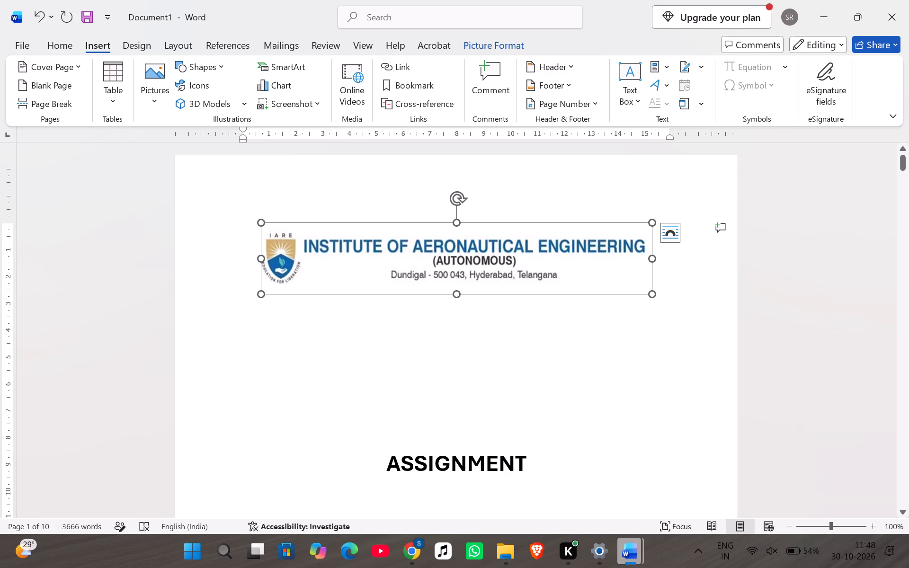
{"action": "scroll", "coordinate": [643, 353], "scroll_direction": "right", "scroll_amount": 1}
Add two blank lines above the institute banner on the cover page.
{"action": "left_click", "coordinate": [246, 254]}
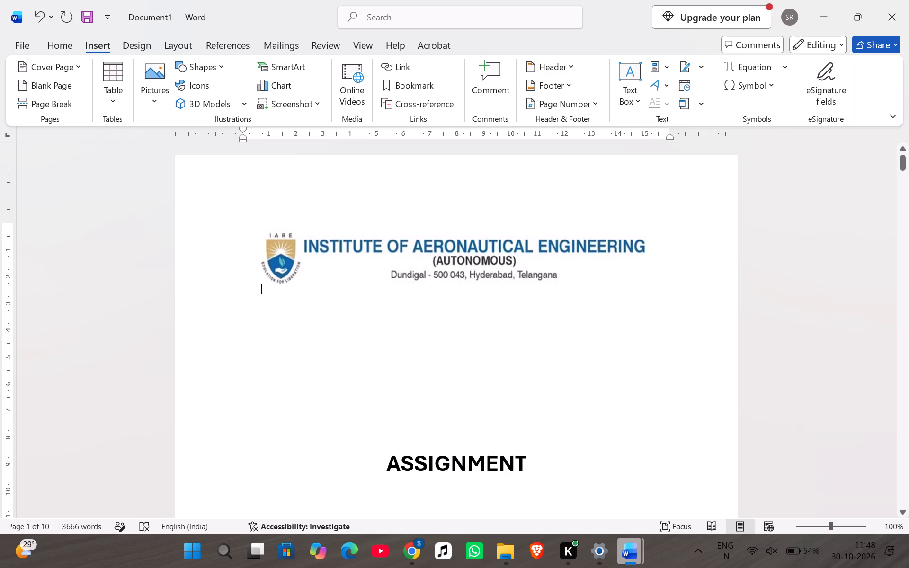
{"action": "key", "text": "Return"}
{"action": "key", "text": "Return"}
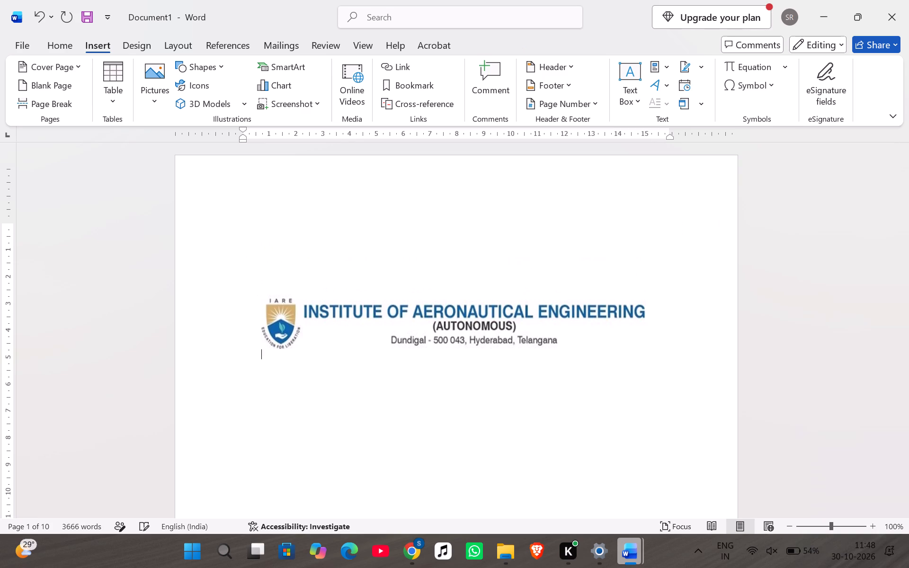
Remove two blank lines between the institute banner and the ASSIGNMENT heading.
{"action": "left_click", "coordinate": [435, 419]}
{"action": "key", "text": "BackSpace"}
{"action": "key", "text": "BackSpace"}
Insert the text of the iThenticate report document from the Telegram Desktop folder in Downloads at the blank line above the institute banner.
{"action": "key", "text": "Up"}
{"action": "key", "text": "Up"}
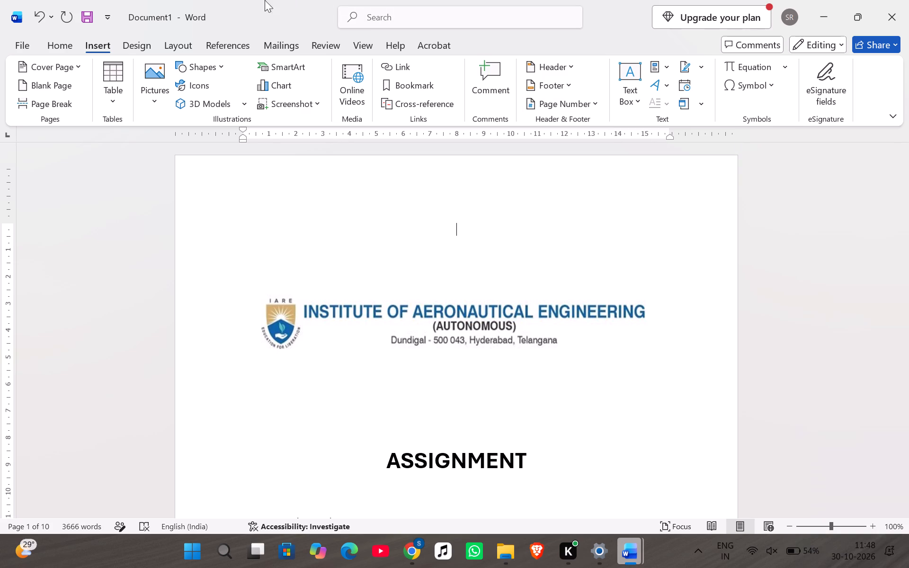
{"action": "left_click", "coordinate": [695, 110]}
{"action": "left_click", "coordinate": [703, 147]}
{"action": "scroll", "coordinate": [68, 195], "scroll_direction": "up", "scroll_amount": 3}
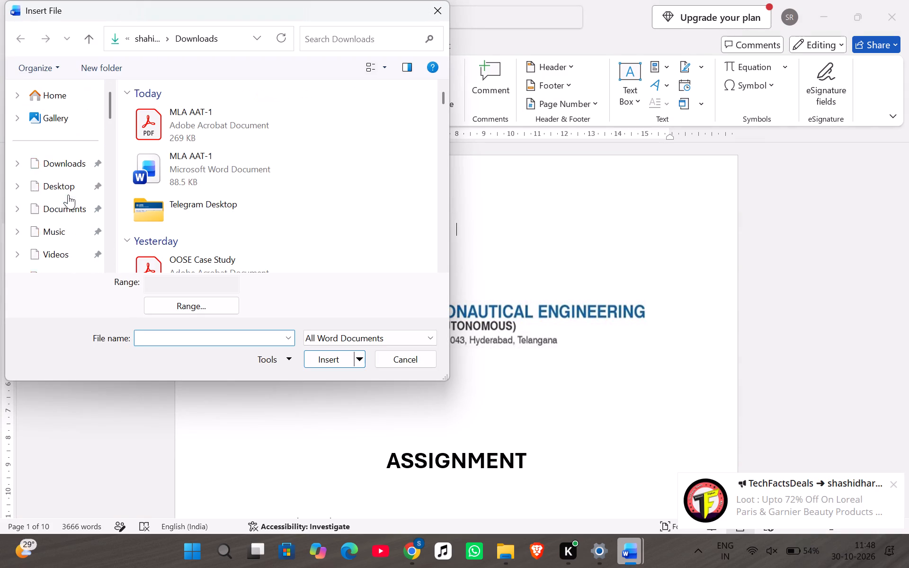
{"action": "left_click", "coordinate": [64, 169]}
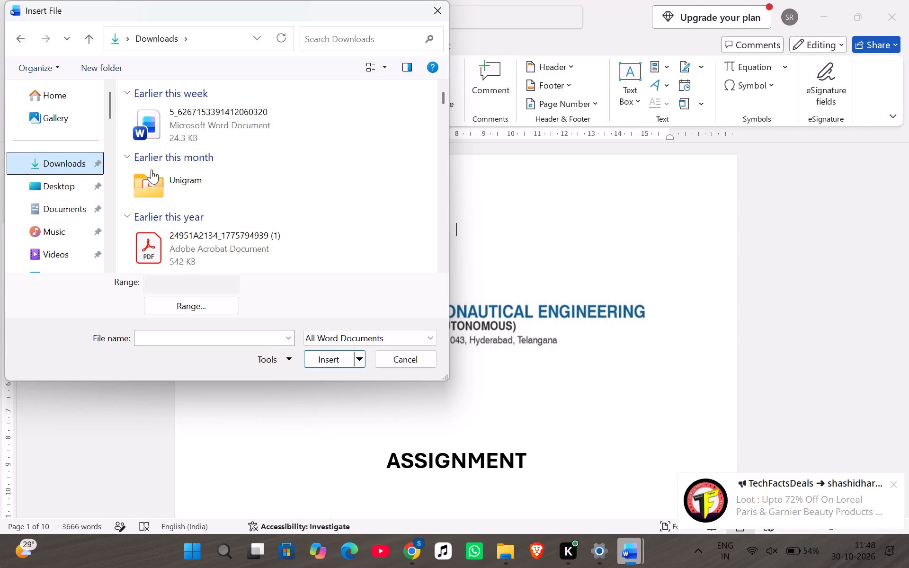
{"action": "double_click", "coordinate": [193, 203]}
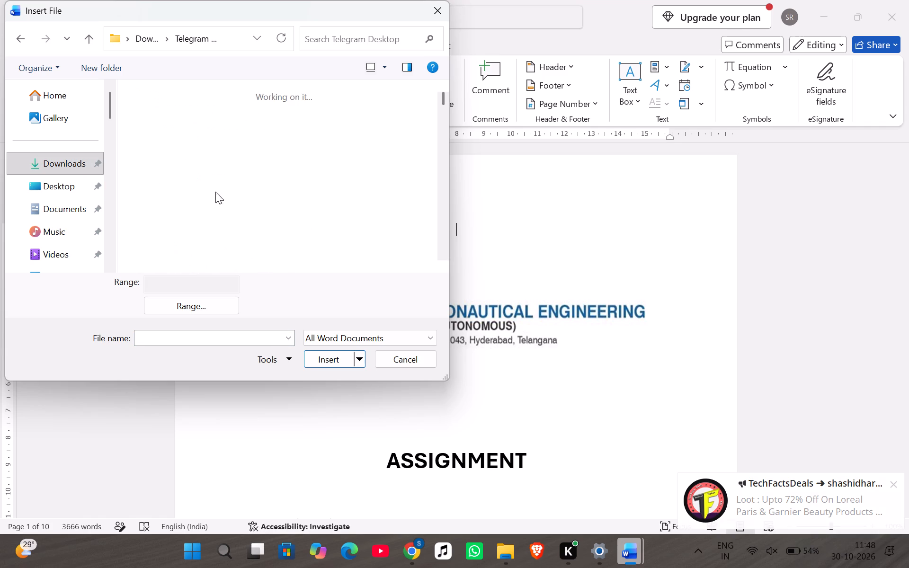
{"action": "double_click", "coordinate": [182, 147]}
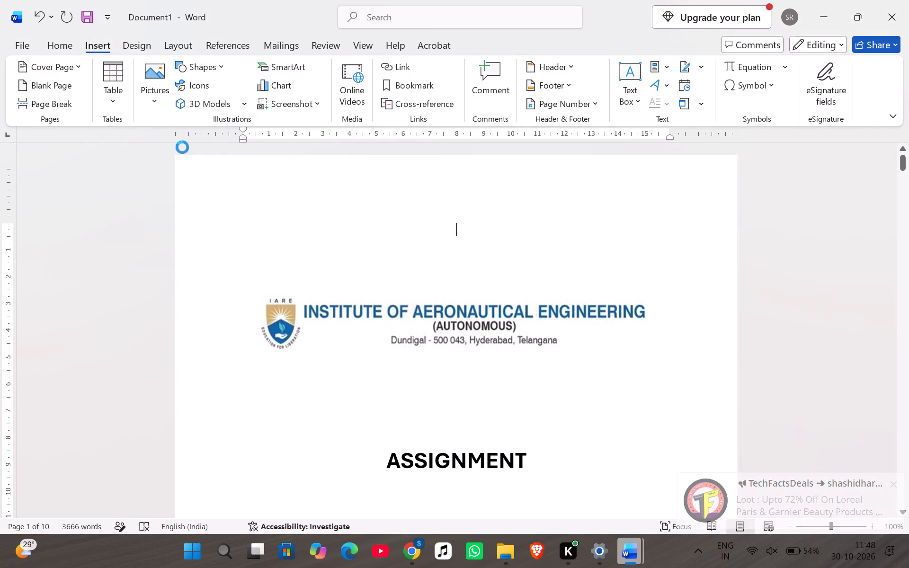
{"action": "scroll", "coordinate": [304, 245], "scroll_direction": "down", "scroll_amount": 3}
{"action": "scroll", "coordinate": [304, 245], "scroll_direction": "up", "scroll_amount": 1}
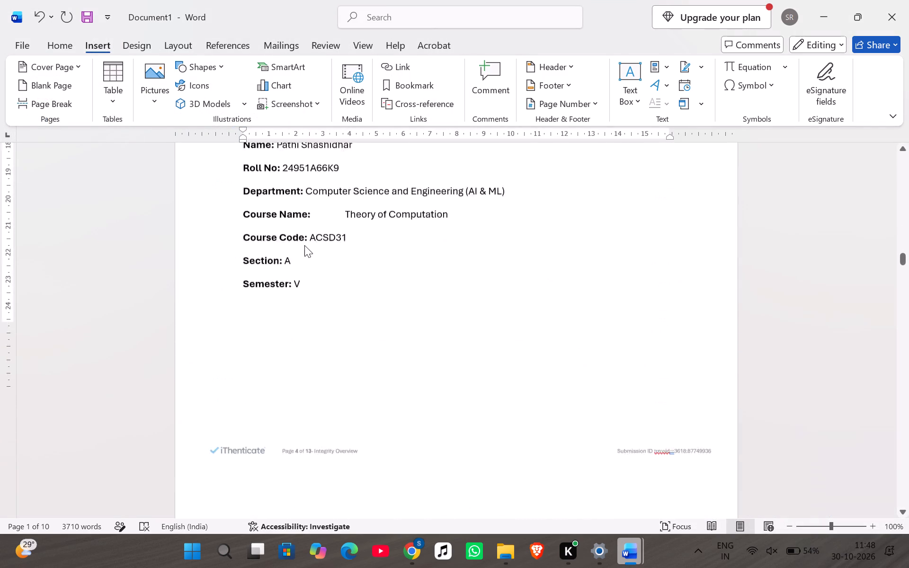
{"action": "scroll", "coordinate": [304, 245], "scroll_direction": "up", "scroll_amount": 3}
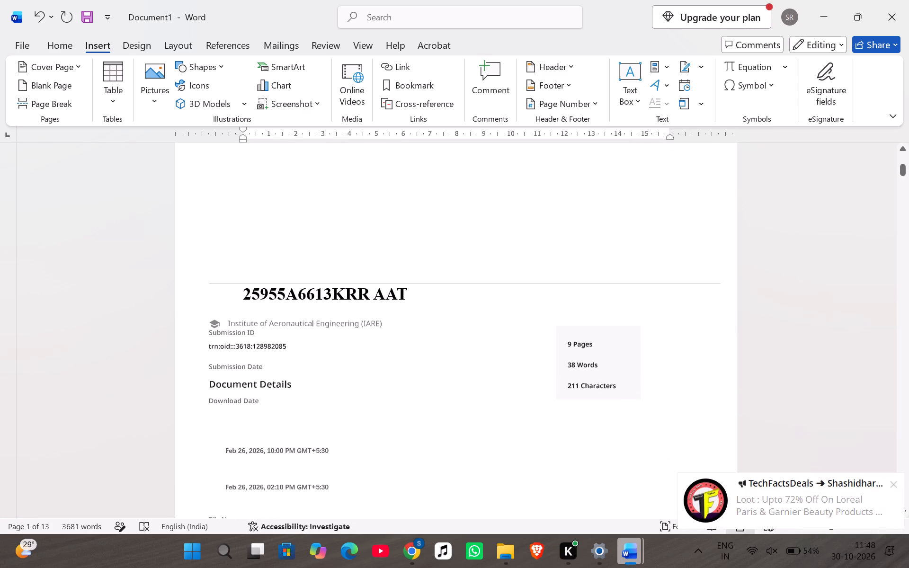
Review the similarity report pages and the assignment's answer pages, checking how the iThenticate headers and footers sit against the body text.
{"action": "scroll", "coordinate": [398, 303], "scroll_direction": "down", "scroll_amount": 1}
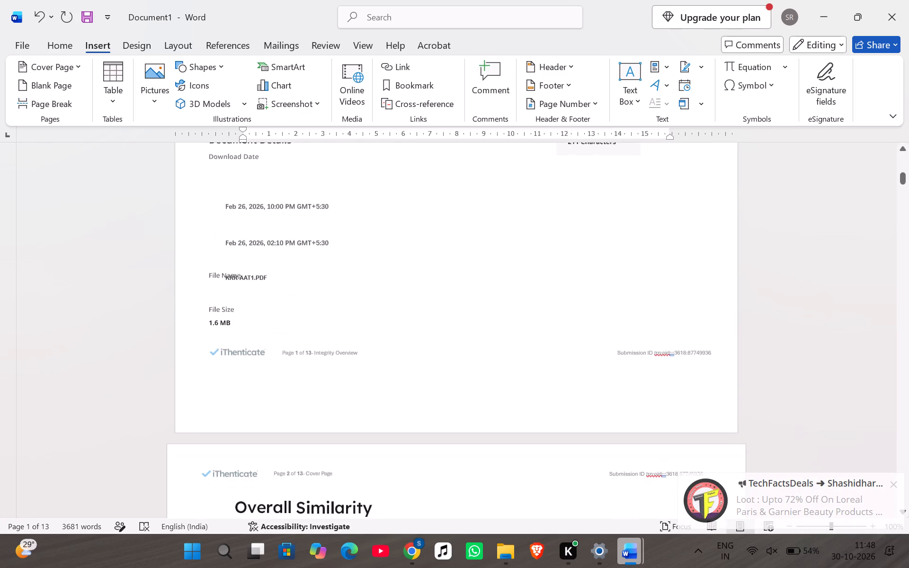
{"action": "scroll", "coordinate": [398, 303], "scroll_direction": "down", "scroll_amount": 4}
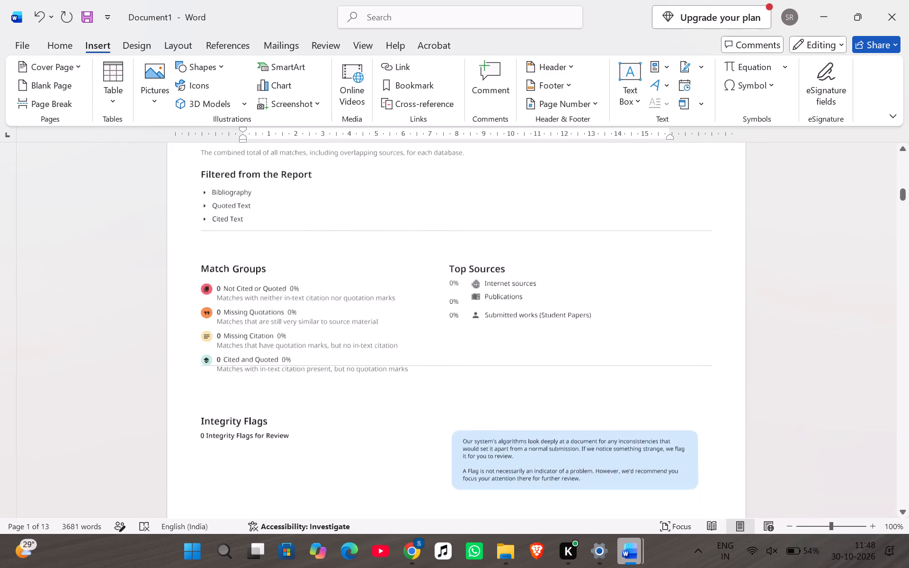
{"action": "scroll", "coordinate": [398, 303], "scroll_direction": "down", "scroll_amount": 4}
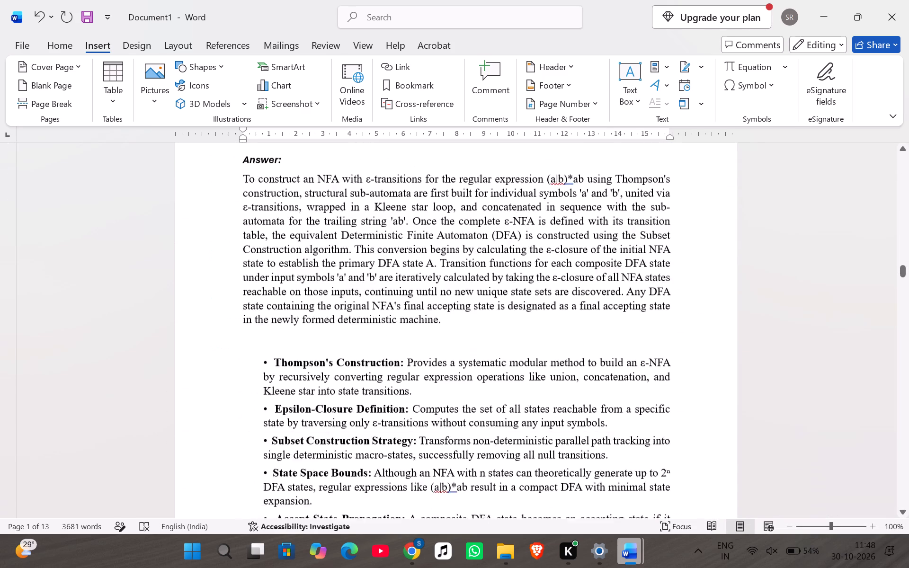
{"action": "scroll", "coordinate": [398, 303], "scroll_direction": "down", "scroll_amount": 3}
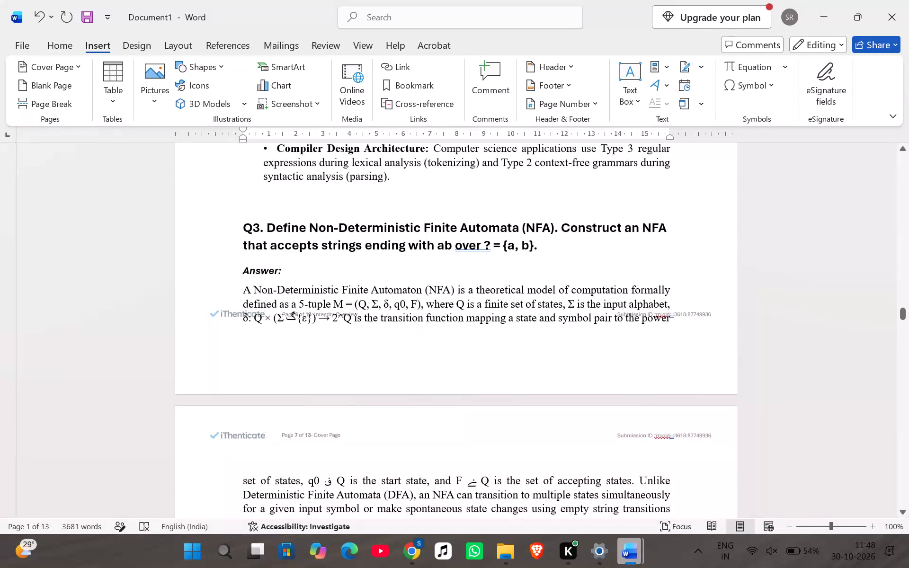
{"action": "left_click", "coordinate": [222, 306]}
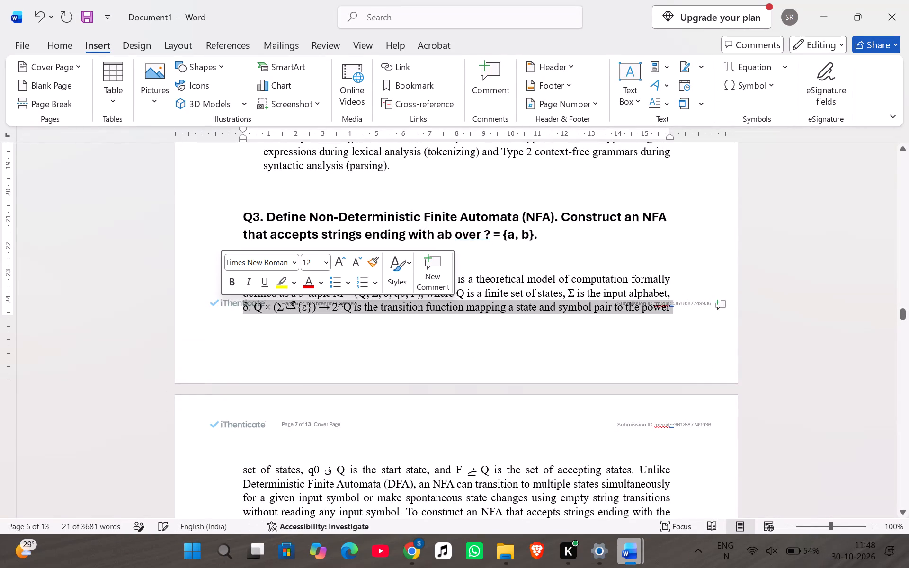
{"action": "double_click", "coordinate": [702, 309]}
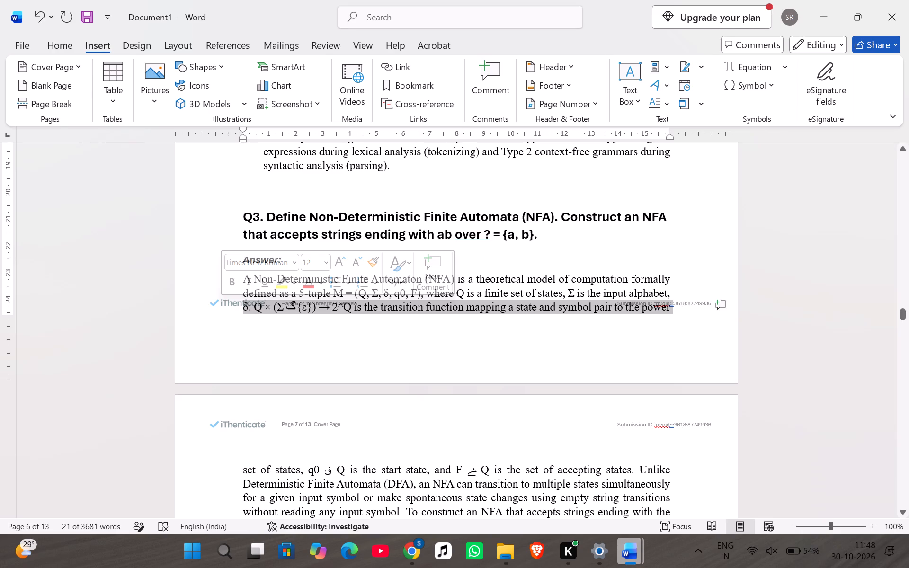
{"action": "left_click", "coordinate": [626, 358]}
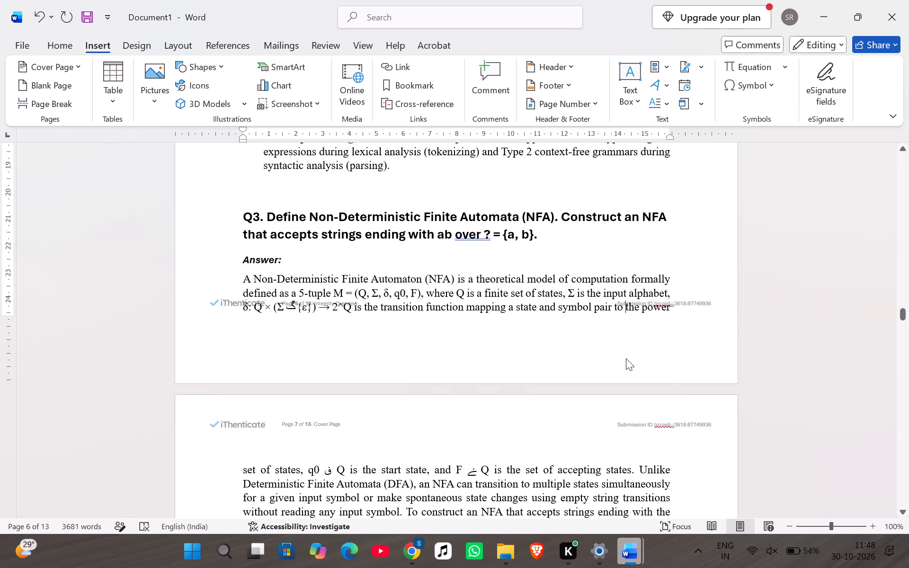
{"action": "scroll", "coordinate": [476, 342], "scroll_direction": "down", "scroll_amount": 2}
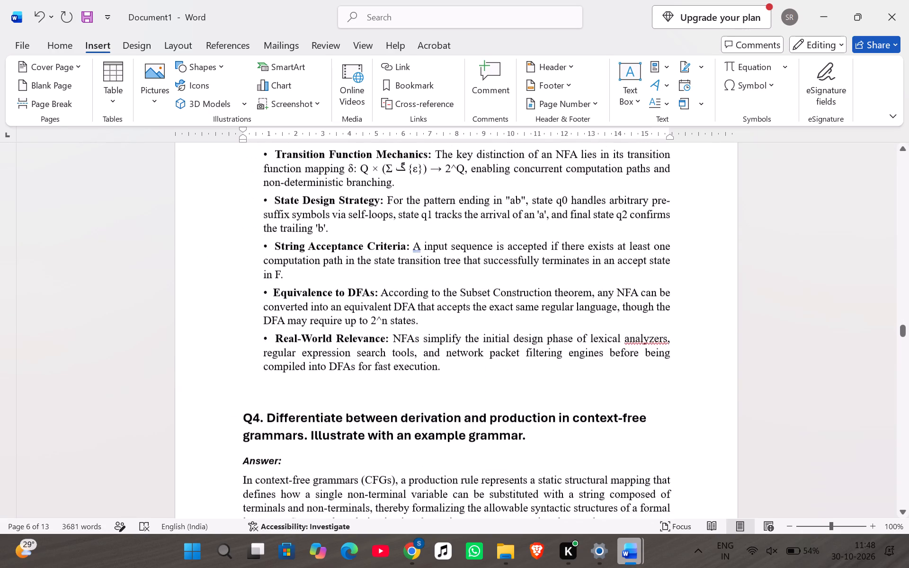
{"action": "scroll", "coordinate": [476, 342], "scroll_direction": "down", "scroll_amount": 3}
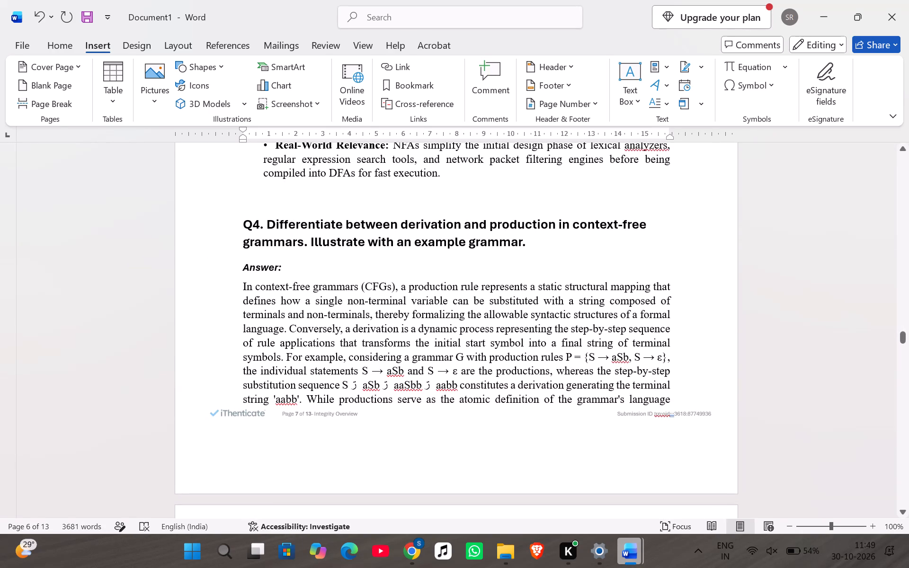
{"action": "scroll", "coordinate": [476, 342], "scroll_direction": "down", "scroll_amount": 3}
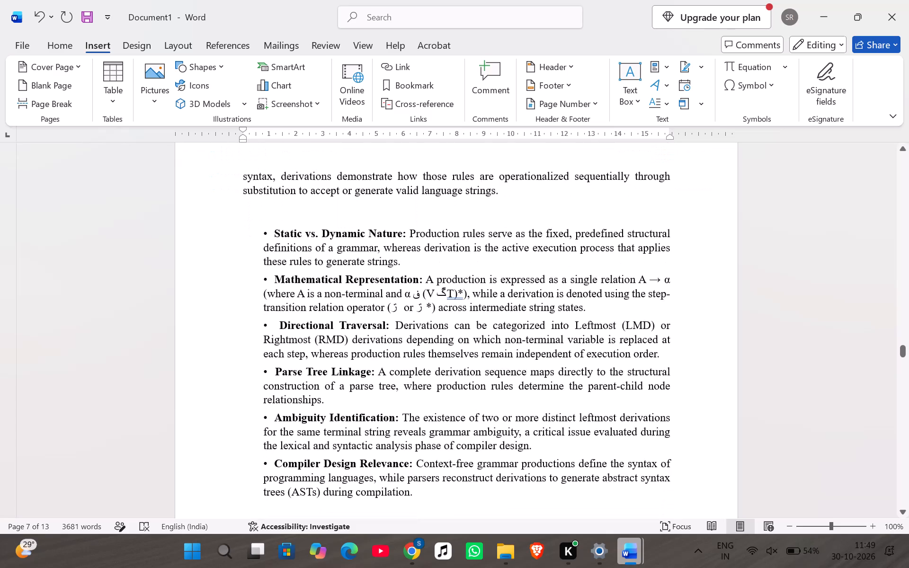
{"action": "scroll", "coordinate": [476, 342], "scroll_direction": "down", "scroll_amount": 3}
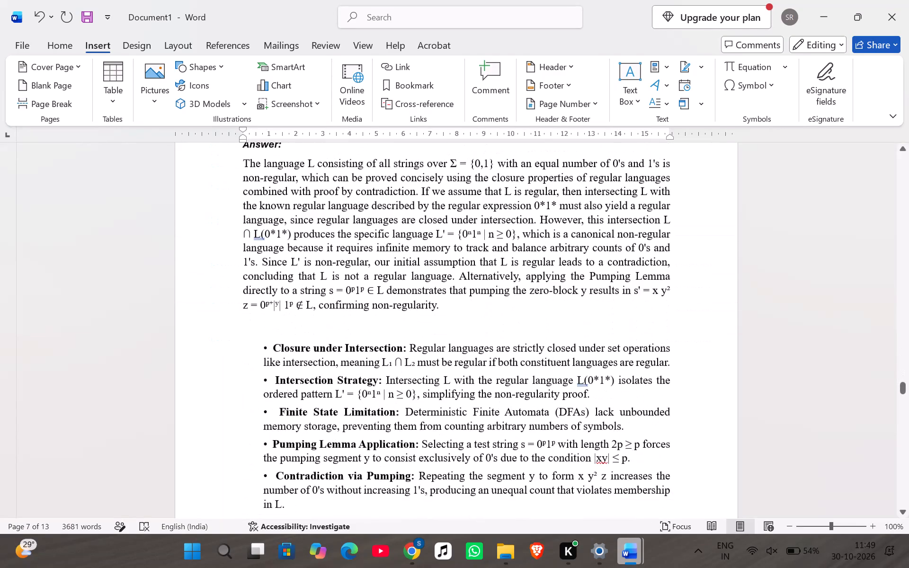
{"action": "scroll", "coordinate": [476, 342], "scroll_direction": "down", "scroll_amount": 1}
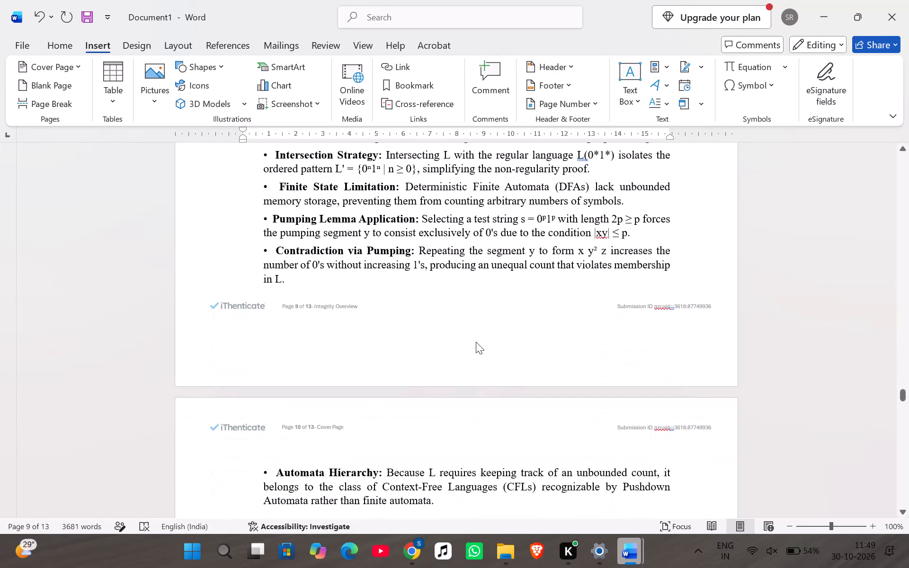
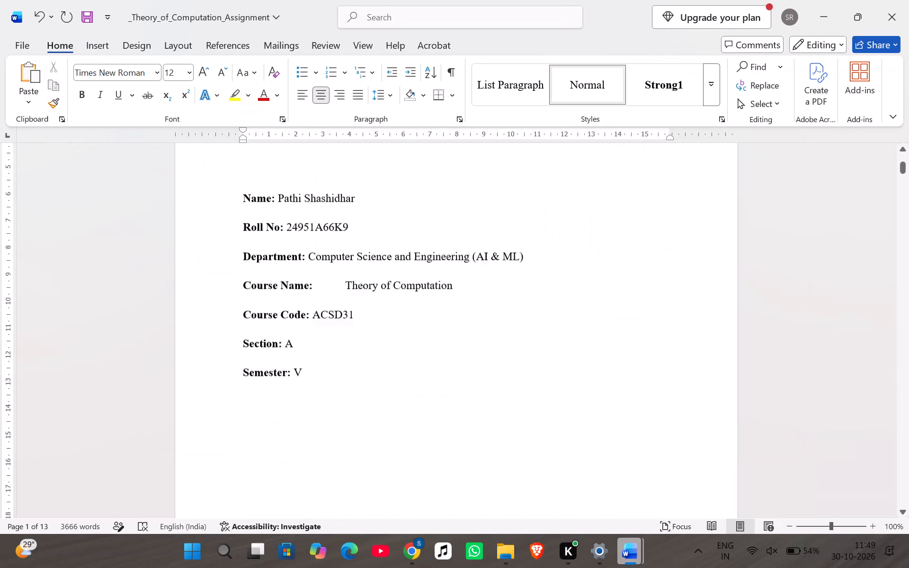
Switch to Document1, undo its latest edits and close it without saving.
{"action": "key", "text": "alt+Tab"}
{"action": "key", "text": "ctrl+z"}
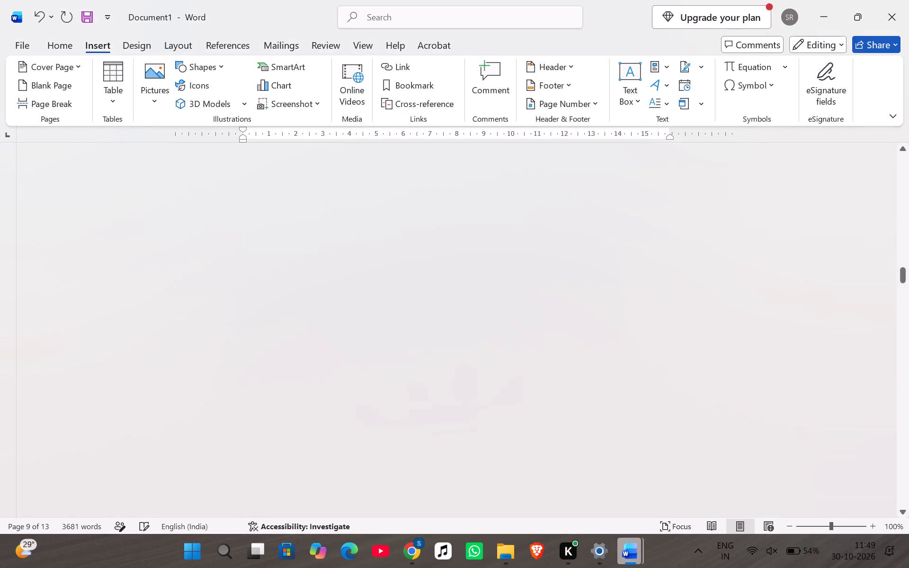
{"action": "key", "text": "ctrl+z"}
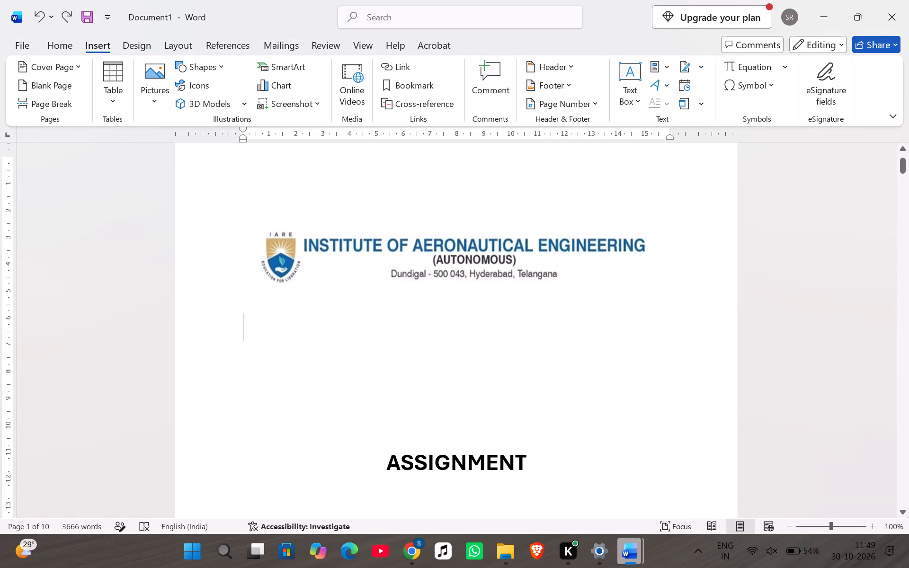
{"action": "left_click", "coordinate": [908, 0]}
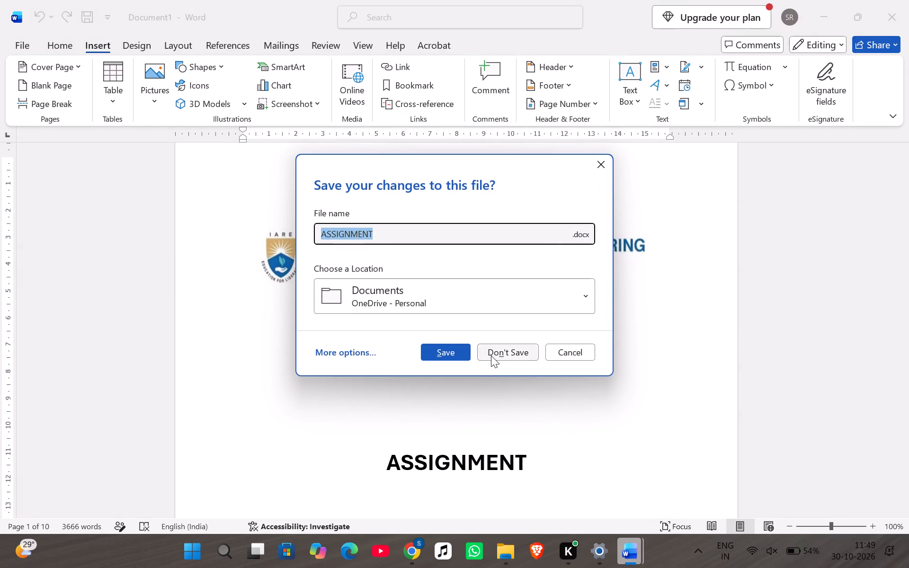
{"action": "left_click", "coordinate": [497, 354]}
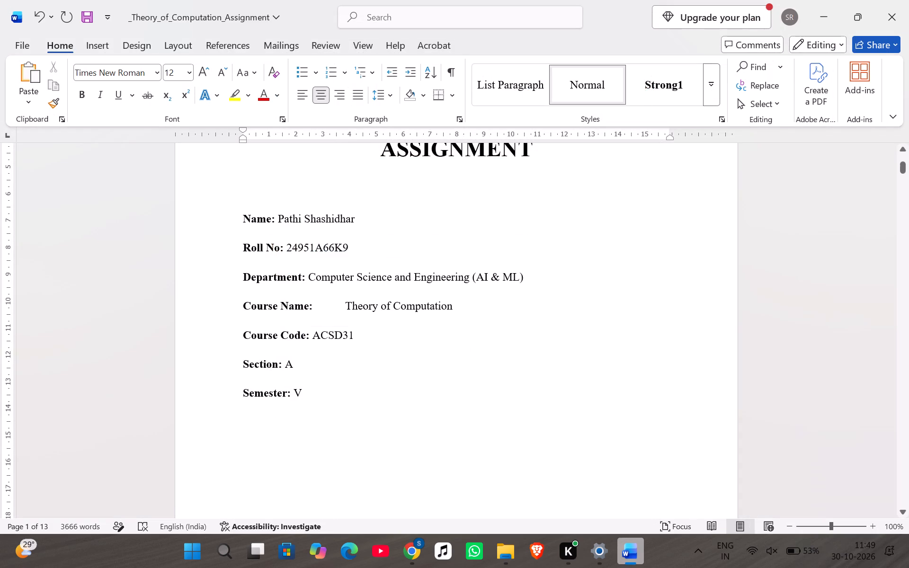
Review the cover page and the first answer pages of the _Theory_of_Computation_Assignment document.
{"action": "scroll", "coordinate": [564, 315], "scroll_direction": "down", "scroll_amount": 2}
{"action": "scroll", "coordinate": [564, 315], "scroll_direction": "up", "scroll_amount": 5}
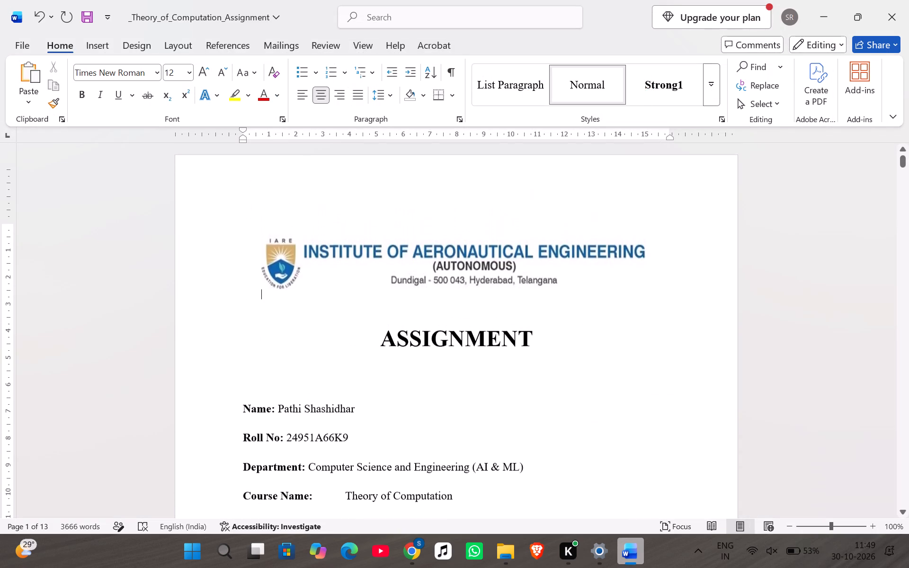
{"action": "scroll", "coordinate": [564, 315], "scroll_direction": "down", "scroll_amount": 7}
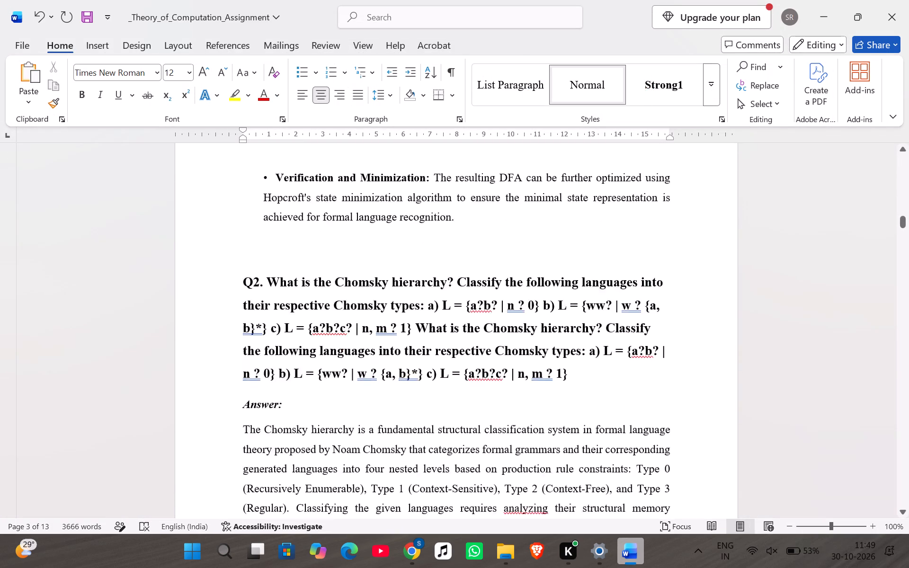
{"action": "scroll", "coordinate": [564, 315], "scroll_direction": "down", "scroll_amount": 2}
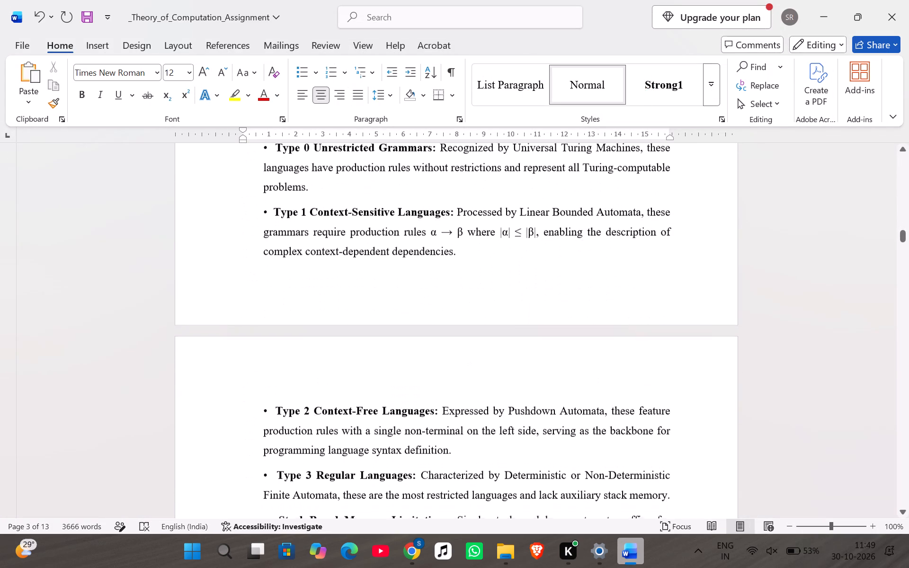
{"action": "scroll", "coordinate": [564, 315], "scroll_direction": "down", "scroll_amount": 1}
{"action": "scroll", "coordinate": [564, 315], "scroll_direction": "up", "scroll_amount": 12}
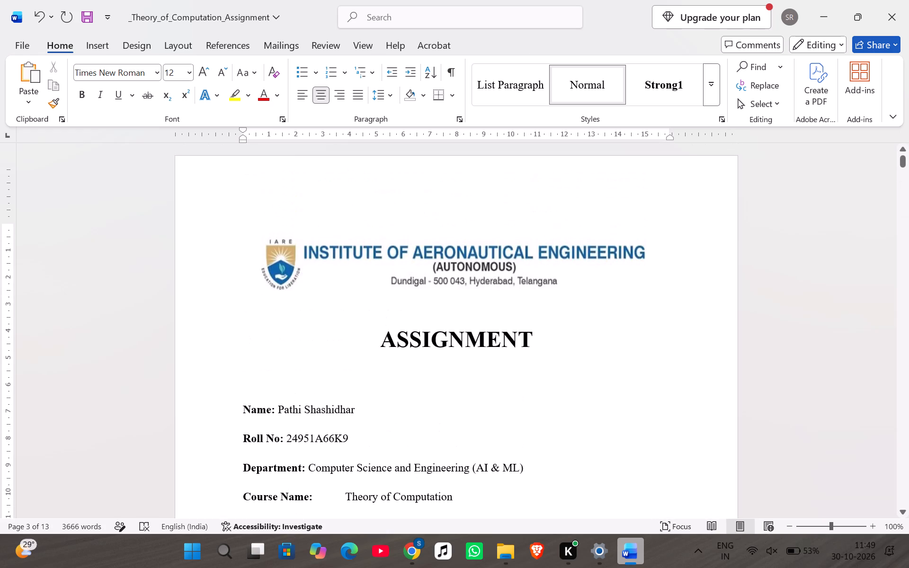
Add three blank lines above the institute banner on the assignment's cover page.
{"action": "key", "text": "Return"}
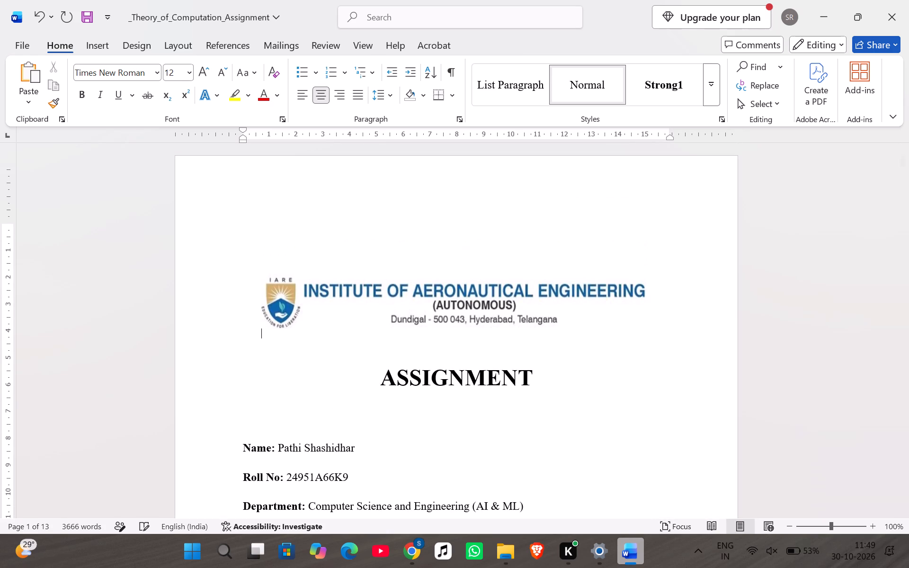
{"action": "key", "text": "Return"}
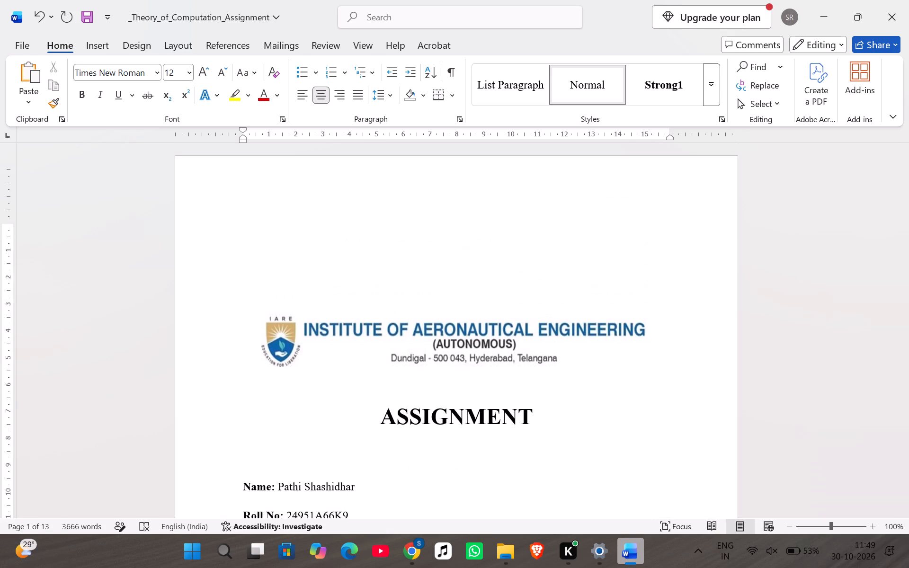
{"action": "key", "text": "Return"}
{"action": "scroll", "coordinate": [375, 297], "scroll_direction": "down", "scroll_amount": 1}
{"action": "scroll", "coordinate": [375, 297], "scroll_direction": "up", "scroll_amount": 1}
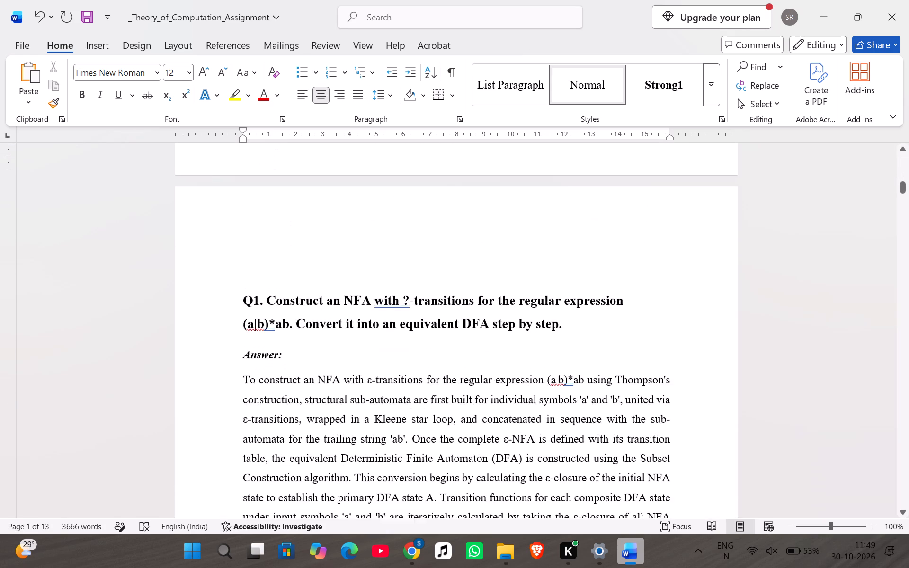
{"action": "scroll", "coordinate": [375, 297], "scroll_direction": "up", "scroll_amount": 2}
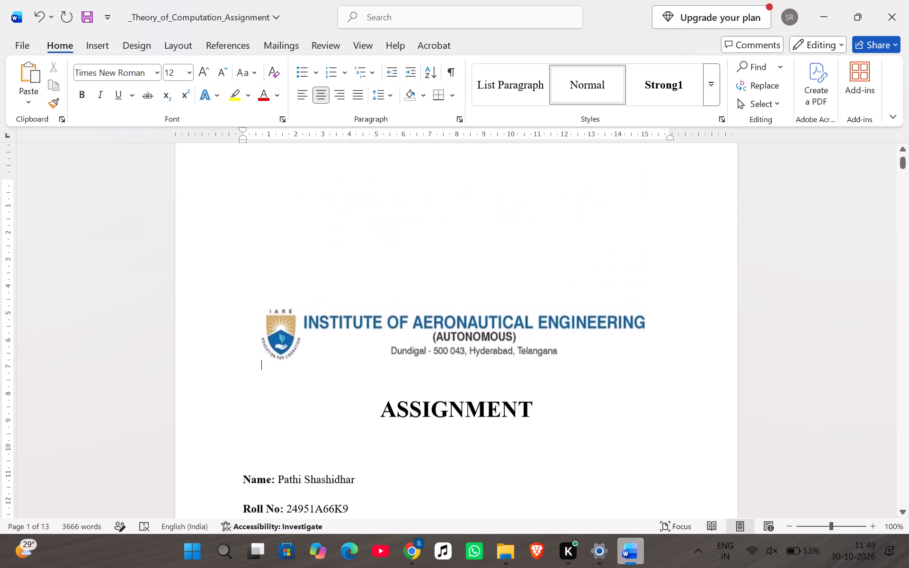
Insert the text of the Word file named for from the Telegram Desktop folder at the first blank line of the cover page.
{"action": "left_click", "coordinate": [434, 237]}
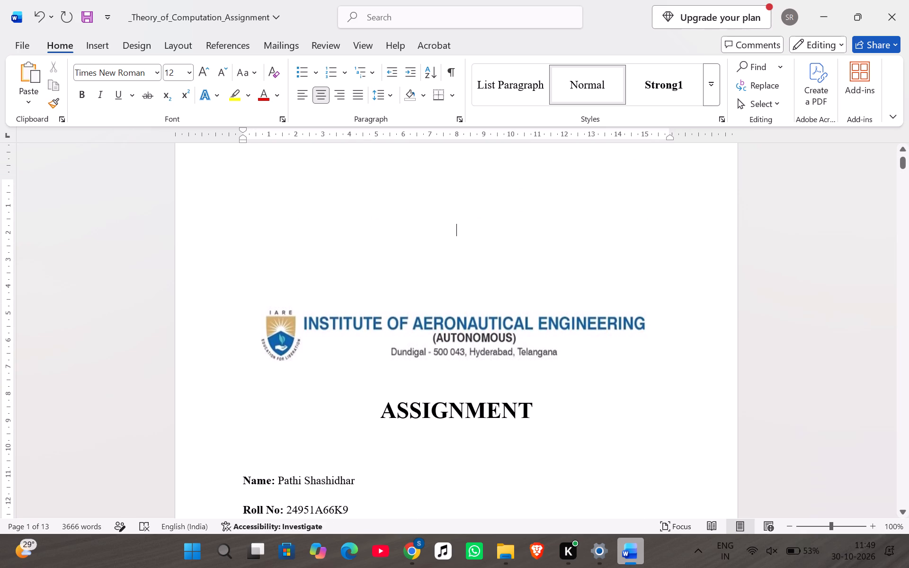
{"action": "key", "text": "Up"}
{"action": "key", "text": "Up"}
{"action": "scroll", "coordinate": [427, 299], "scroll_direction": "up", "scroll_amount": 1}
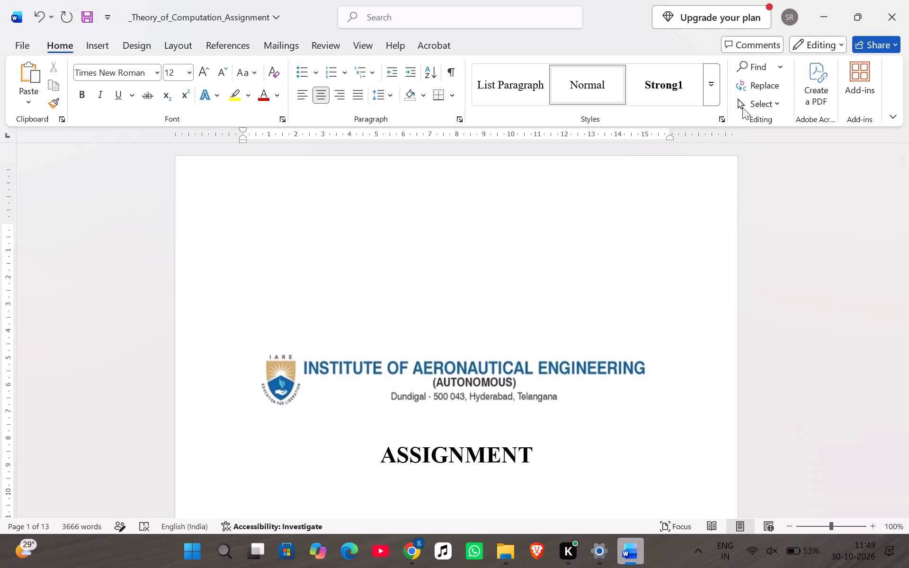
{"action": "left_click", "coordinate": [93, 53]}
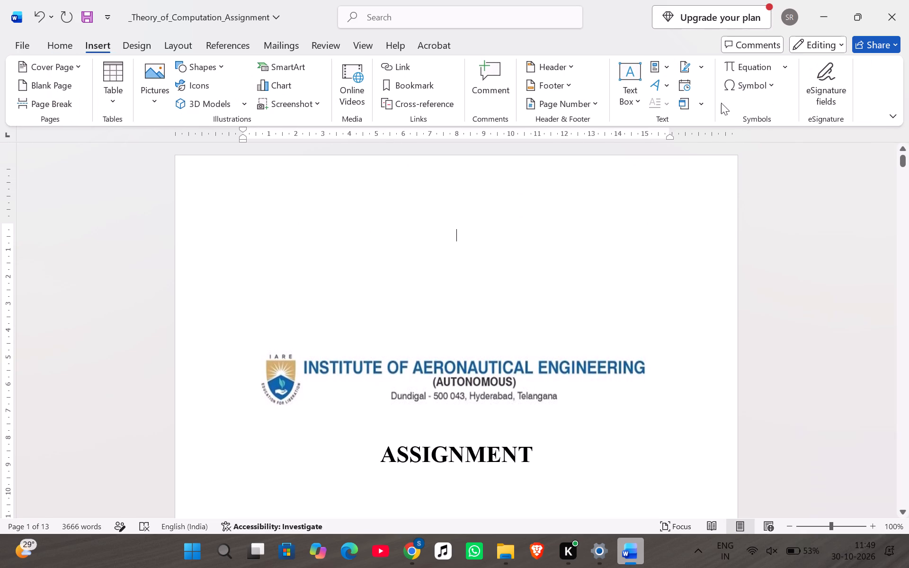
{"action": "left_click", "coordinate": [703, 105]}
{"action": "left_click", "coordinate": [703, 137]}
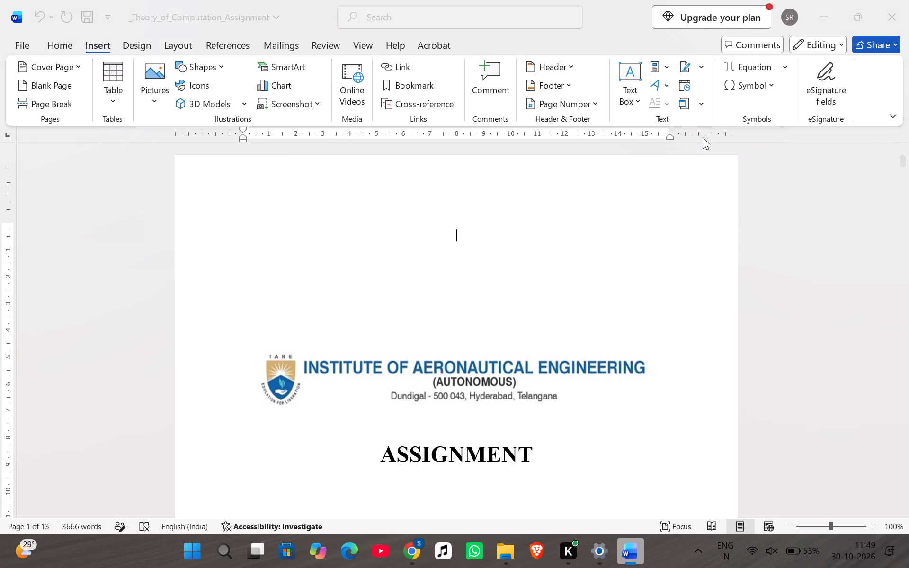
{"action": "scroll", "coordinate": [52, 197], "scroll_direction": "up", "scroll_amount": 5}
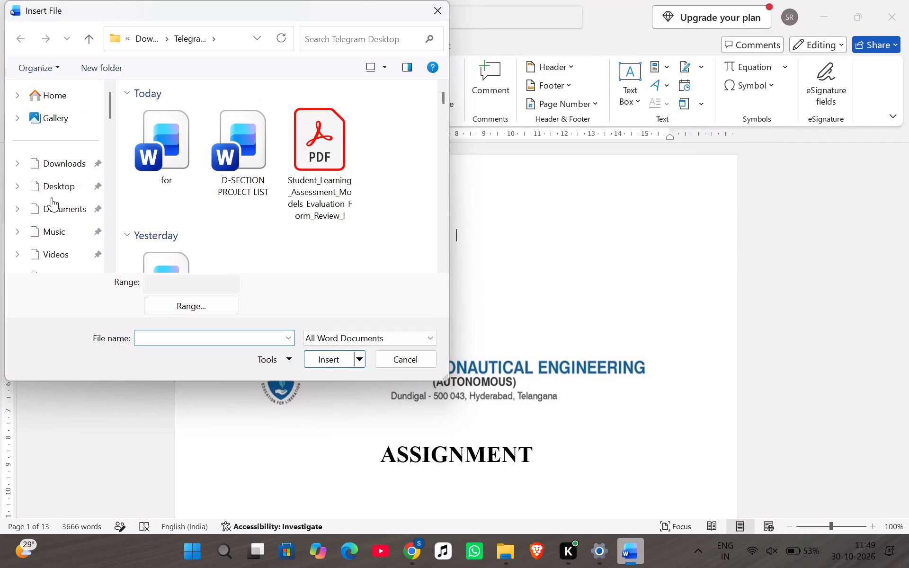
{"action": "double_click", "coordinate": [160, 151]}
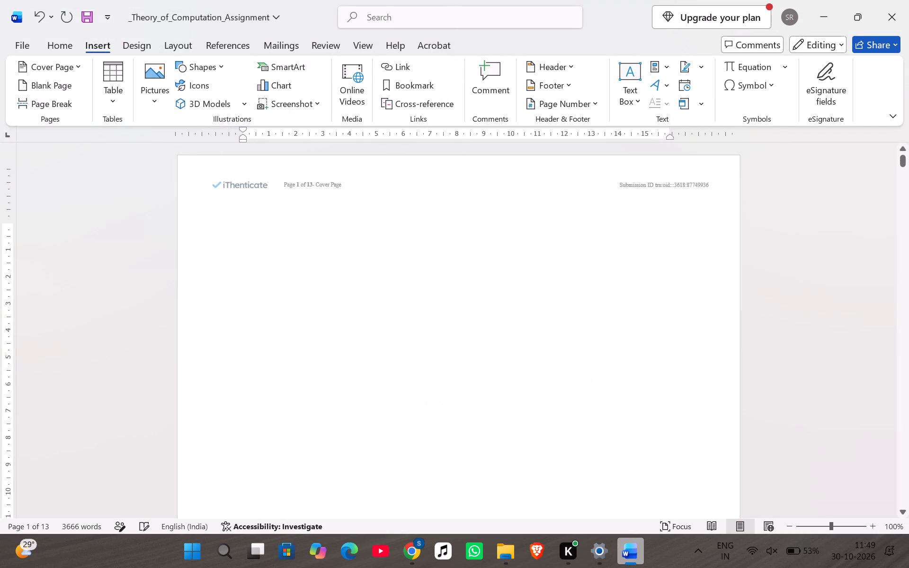
Review the inserted similarity report pages and the assignment's answer pages, checking how the iThenticate headers and footers sit against the body text.
{"action": "scroll", "coordinate": [506, 355], "scroll_direction": "up", "scroll_amount": 2}
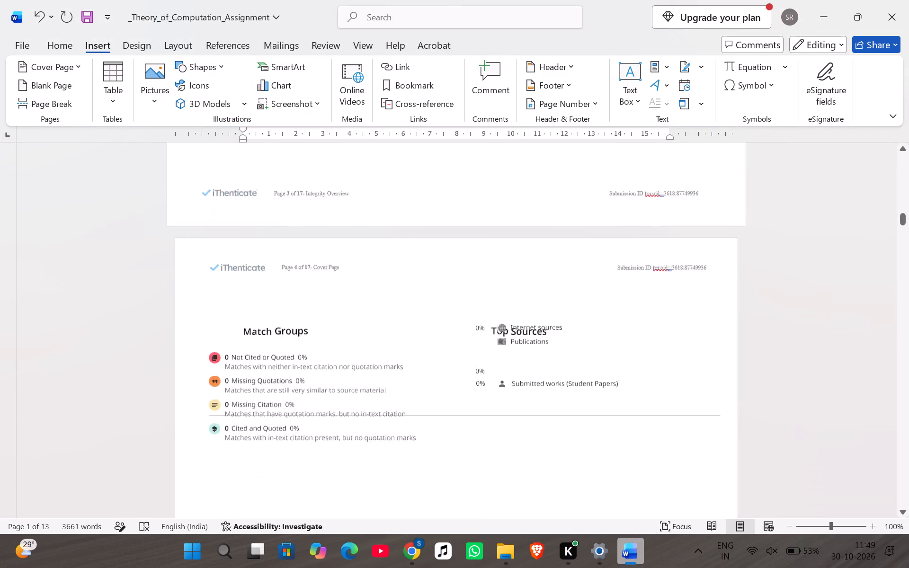
{"action": "scroll", "coordinate": [506, 355], "scroll_direction": "up", "scroll_amount": 2}
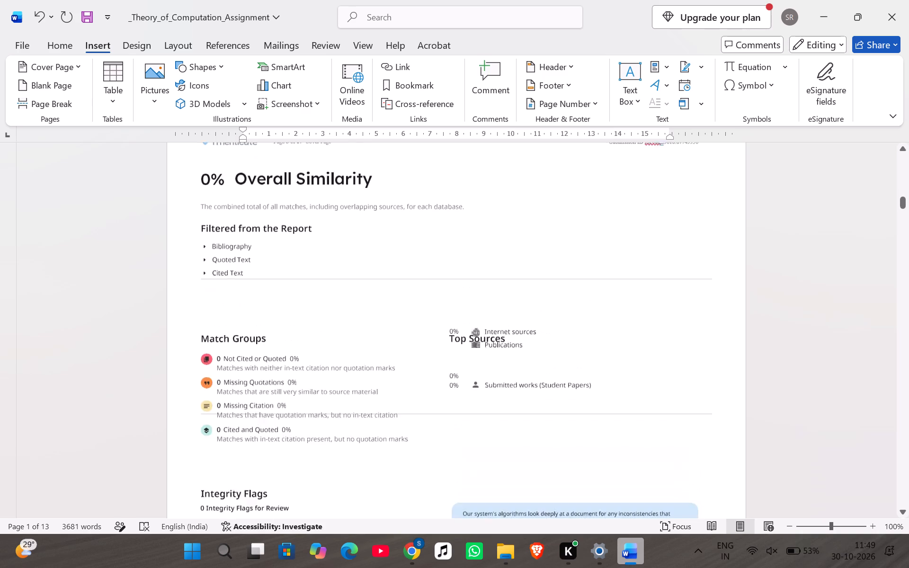
{"action": "scroll", "coordinate": [506, 355], "scroll_direction": "up", "scroll_amount": 4}
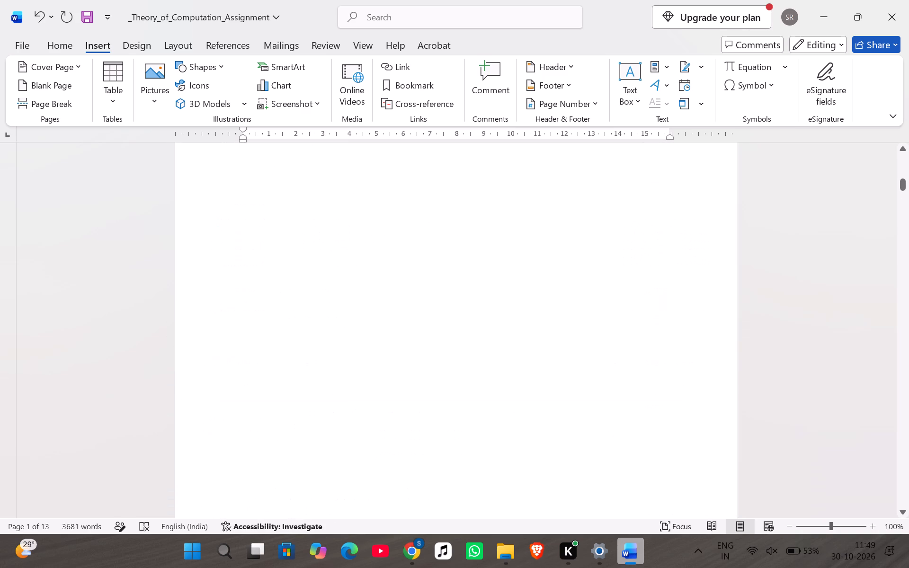
{"action": "scroll", "coordinate": [506, 355], "scroll_direction": "up", "scroll_amount": 3}
{"action": "scroll", "coordinate": [506, 355], "scroll_direction": "down", "scroll_amount": 1}
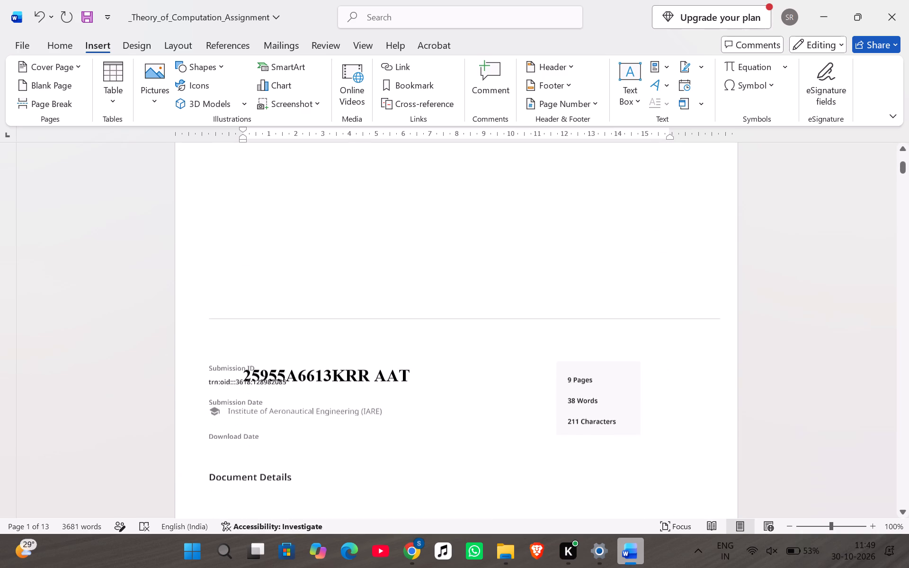
{"action": "scroll", "coordinate": [506, 355], "scroll_direction": "down", "scroll_amount": 1}
{"action": "scroll", "coordinate": [506, 355], "scroll_direction": "up", "scroll_amount": 5}
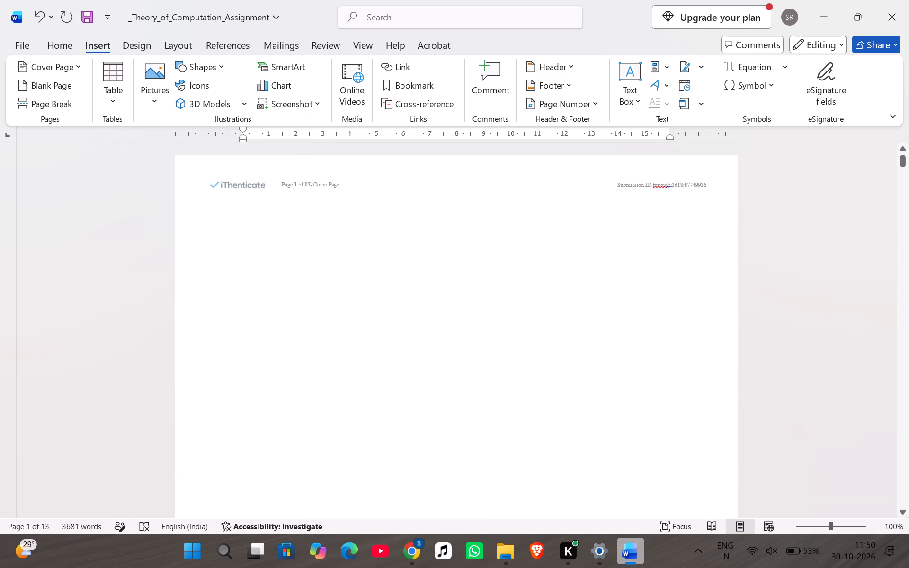
{"action": "scroll", "coordinate": [506, 355], "scroll_direction": "down", "scroll_amount": 12}
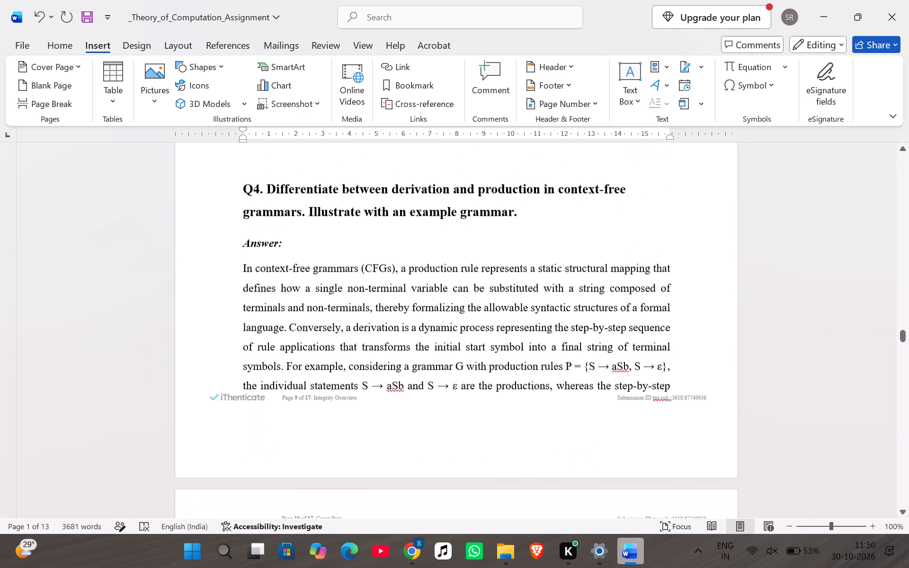
{"action": "scroll", "coordinate": [506, 355], "scroll_direction": "down", "scroll_amount": 2}
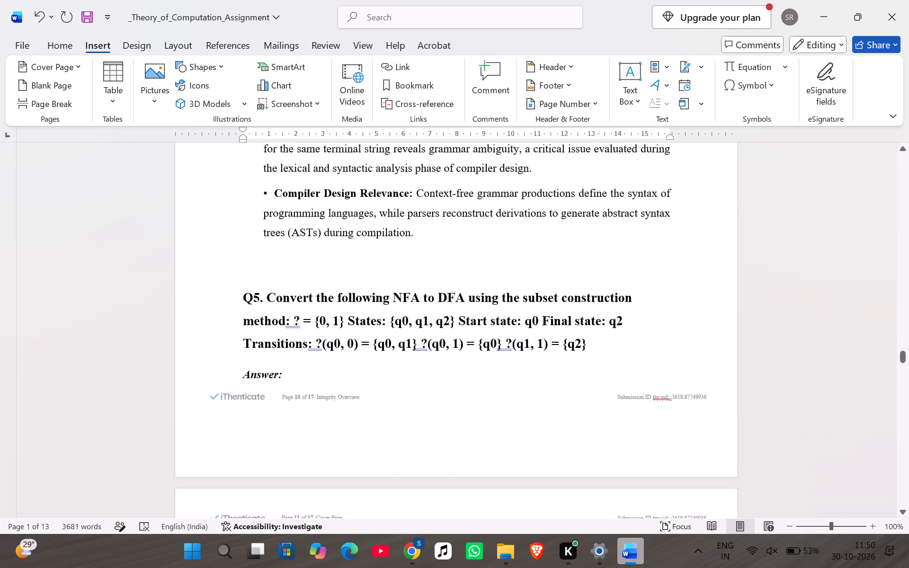
{"action": "scroll", "coordinate": [506, 355], "scroll_direction": "down", "scroll_amount": 3}
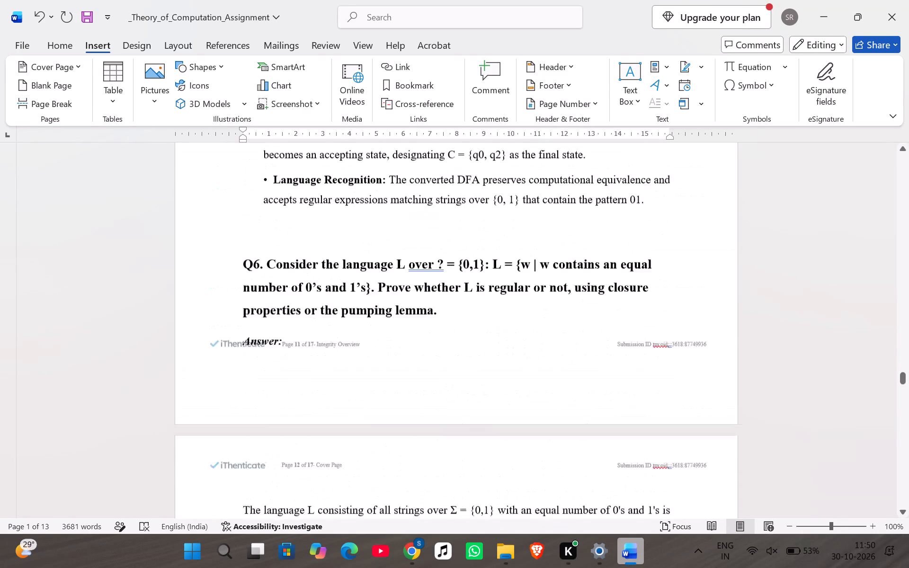
{"action": "scroll", "coordinate": [506, 355], "scroll_direction": "down", "scroll_amount": 2}
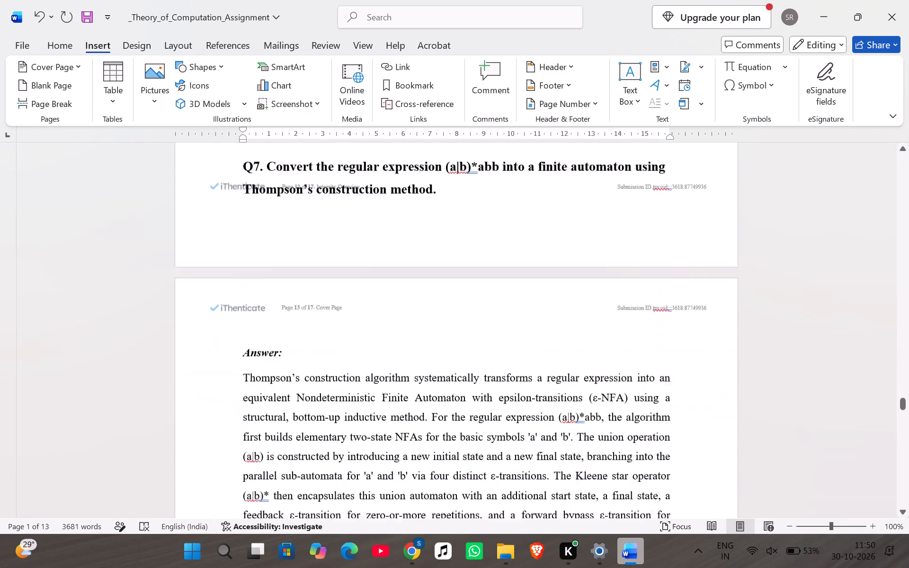
{"action": "scroll", "coordinate": [506, 355], "scroll_direction": "down", "scroll_amount": 1}
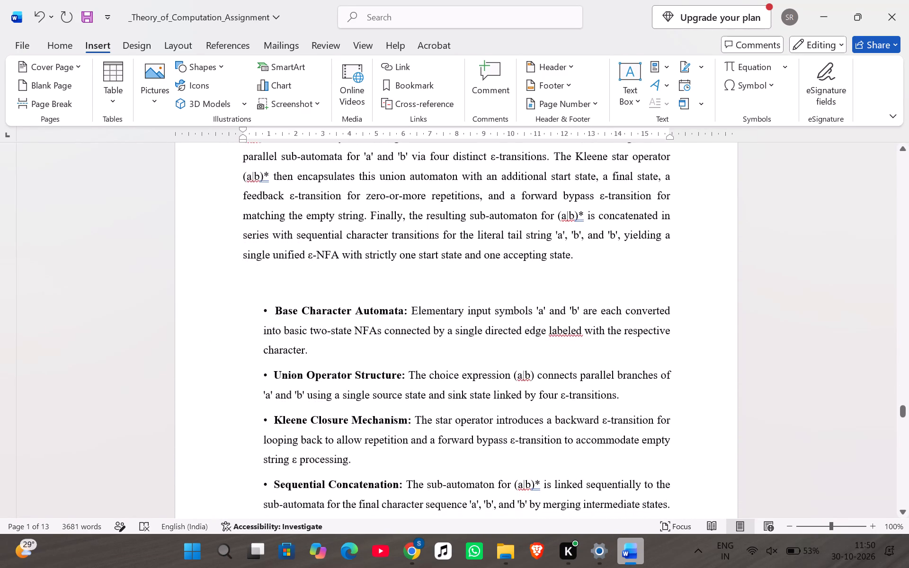
Undo the file insertion and close the assignment document without saving.
{"action": "key", "text": "ctrl+z"}
{"action": "left_click", "coordinate": [908, 6]}
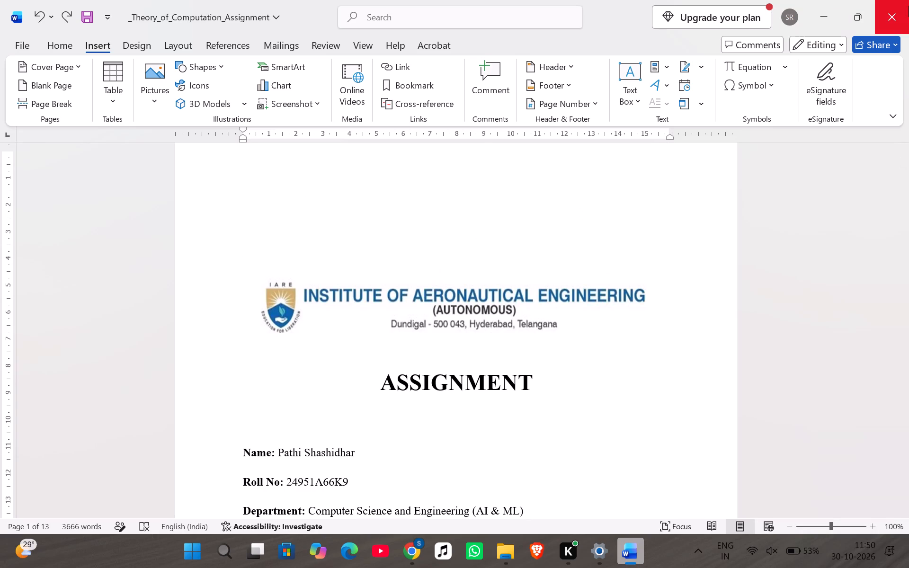
{"action": "left_click", "coordinate": [506, 383]}
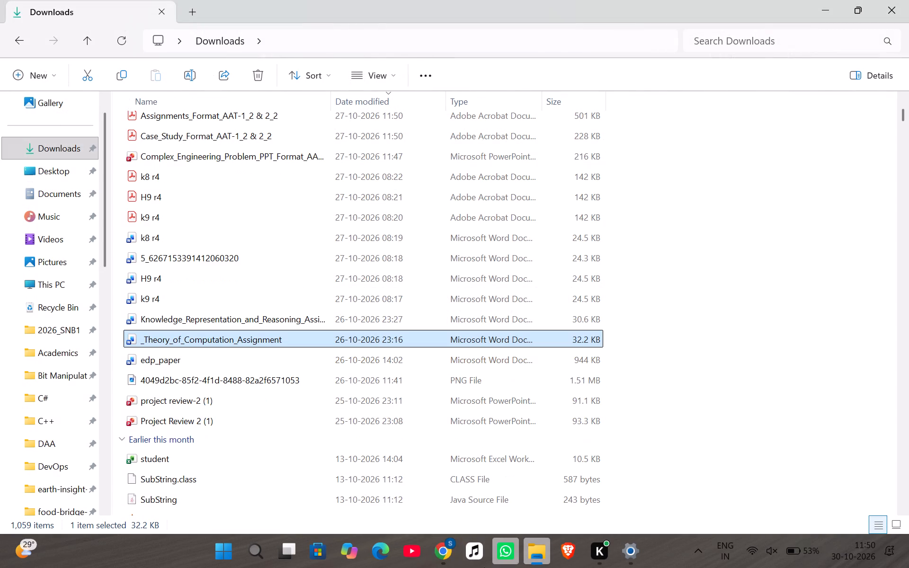
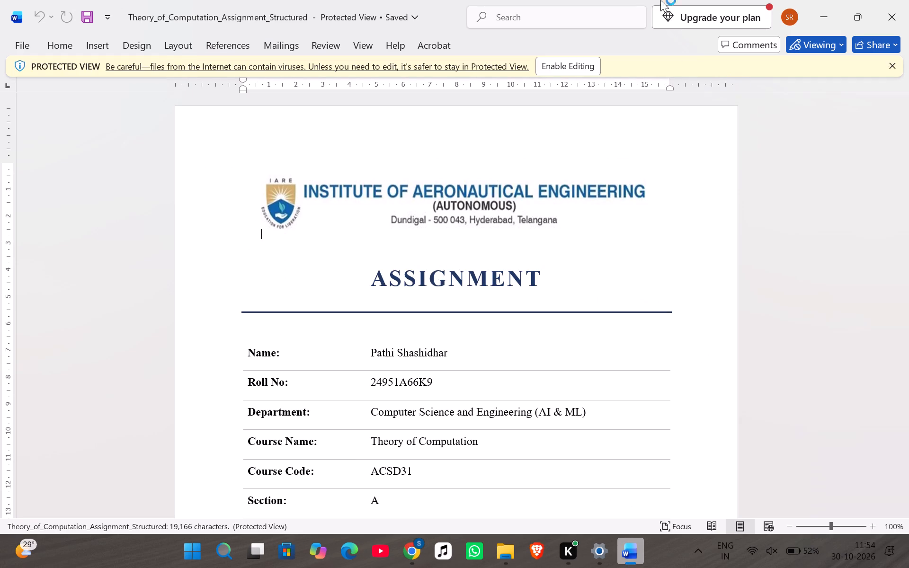
{"action": "left_click", "coordinate": [574, 70]}
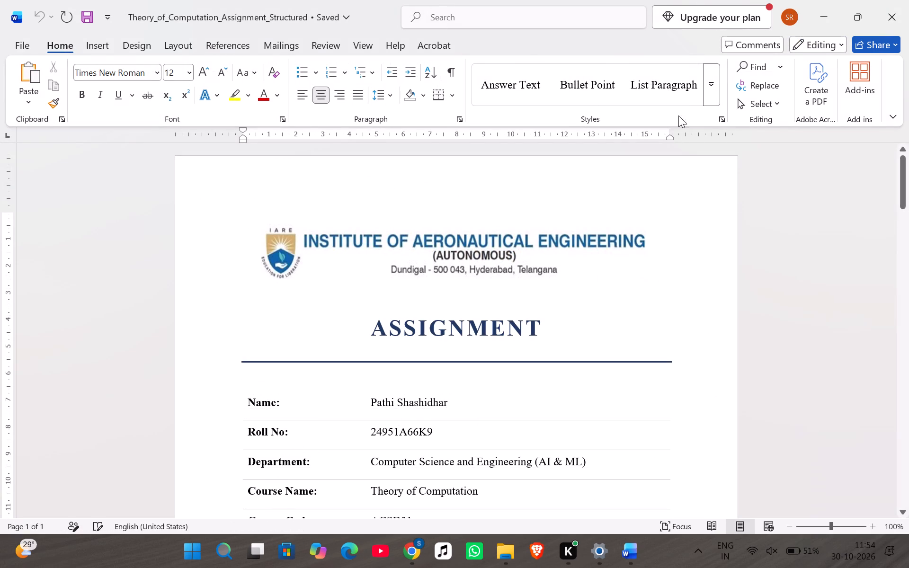
Insert the text of the iThenticate similarity report file before the assignment's cover page.
{"action": "left_click", "coordinate": [95, 48]}
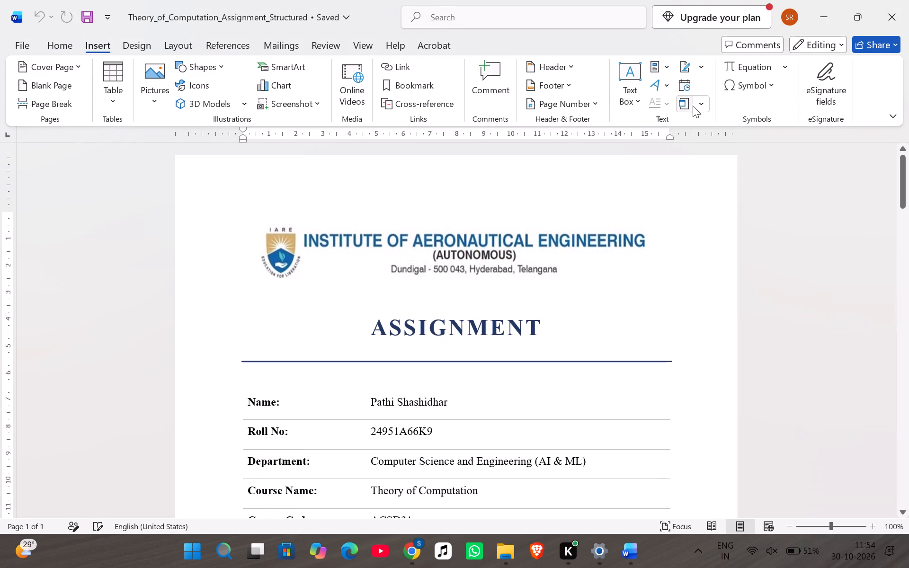
{"action": "left_click", "coordinate": [692, 105]}
{"action": "left_click", "coordinate": [703, 109]}
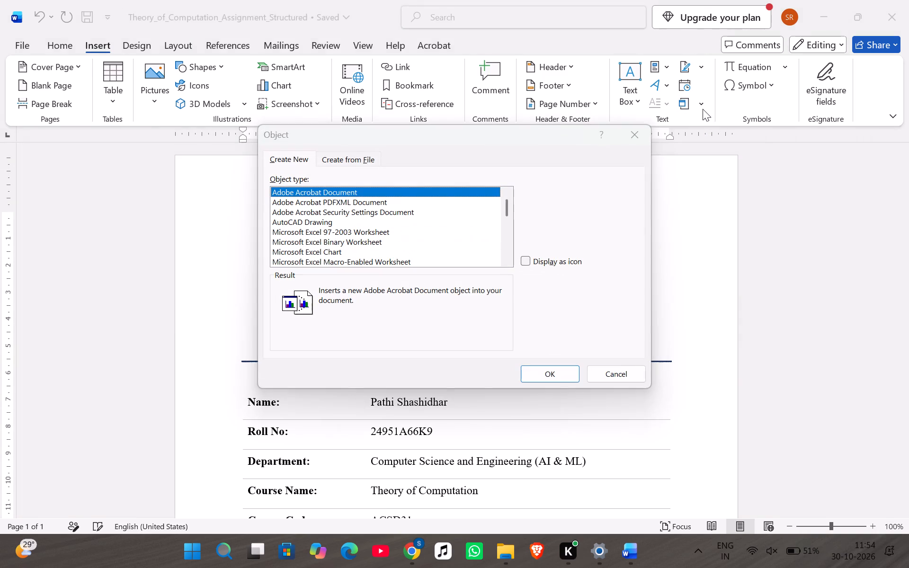
Insert the text of the iThenticate report file from the Telegram Desktop folder in Downloads at the start of the assignment.
{"action": "left_click", "coordinate": [624, 131]}
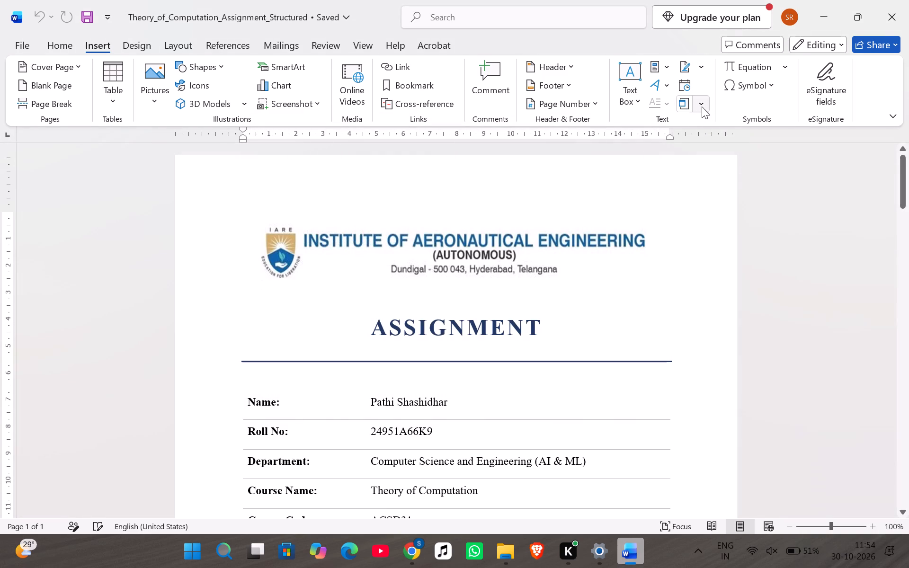
{"action": "left_click", "coordinate": [695, 106]}
{"action": "left_click", "coordinate": [705, 145]}
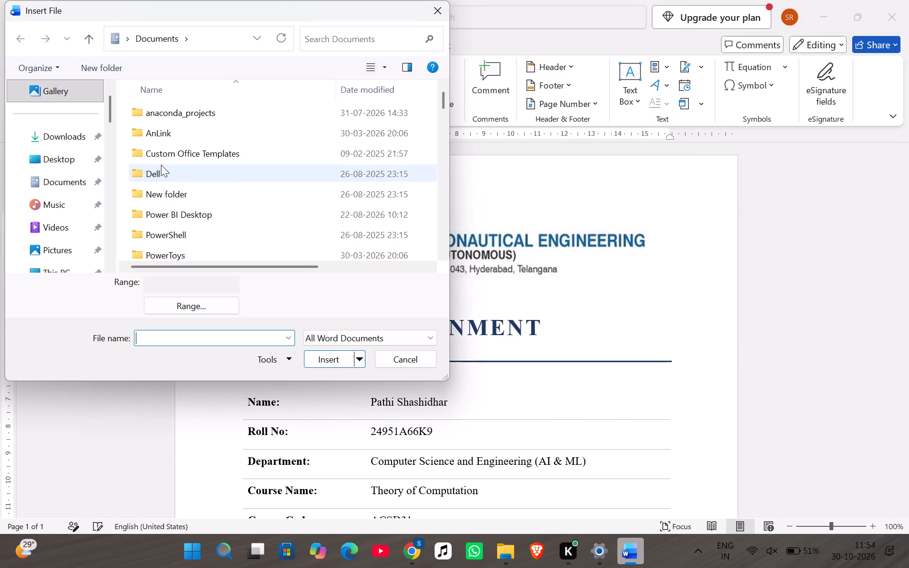
{"action": "left_click", "coordinate": [69, 133]}
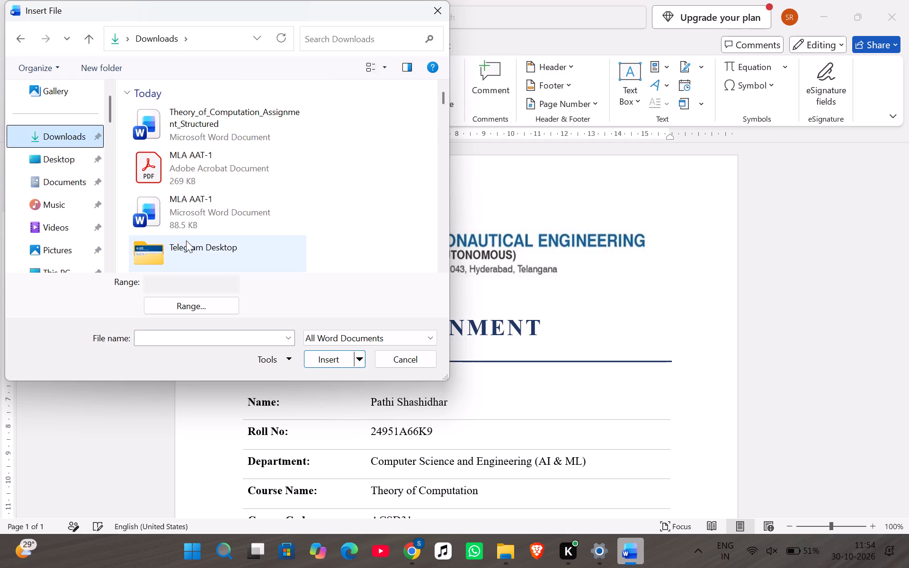
{"action": "double_click", "coordinate": [186, 240]}
{"action": "double_click", "coordinate": [172, 150]}
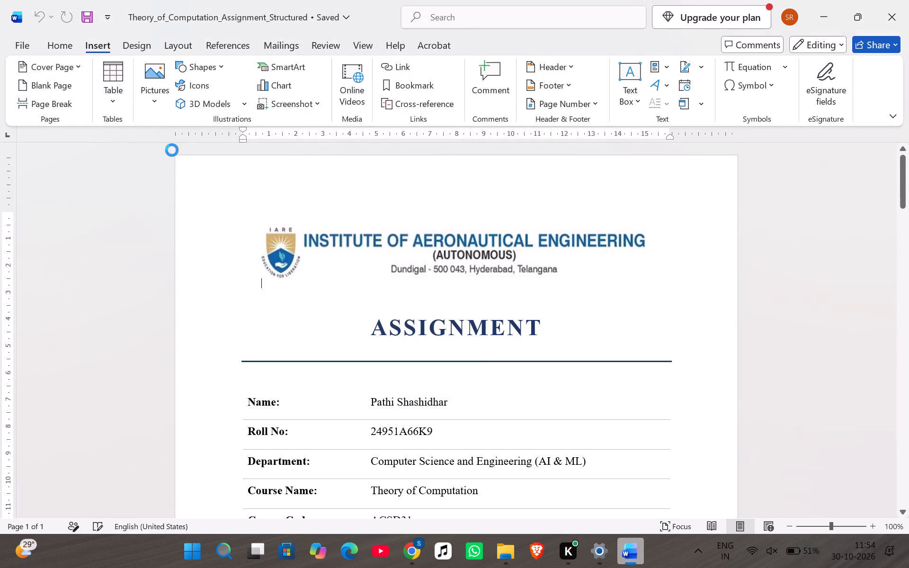
{"action": "scroll", "coordinate": [322, 251], "scroll_direction": "up", "scroll_amount": 1}
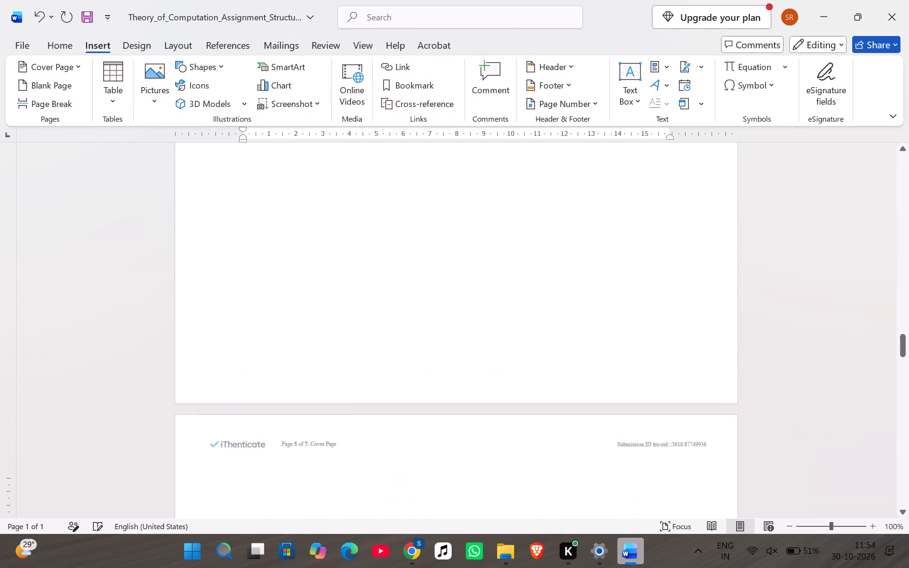
{"action": "scroll", "coordinate": [322, 251], "scroll_direction": "up", "scroll_amount": 2}
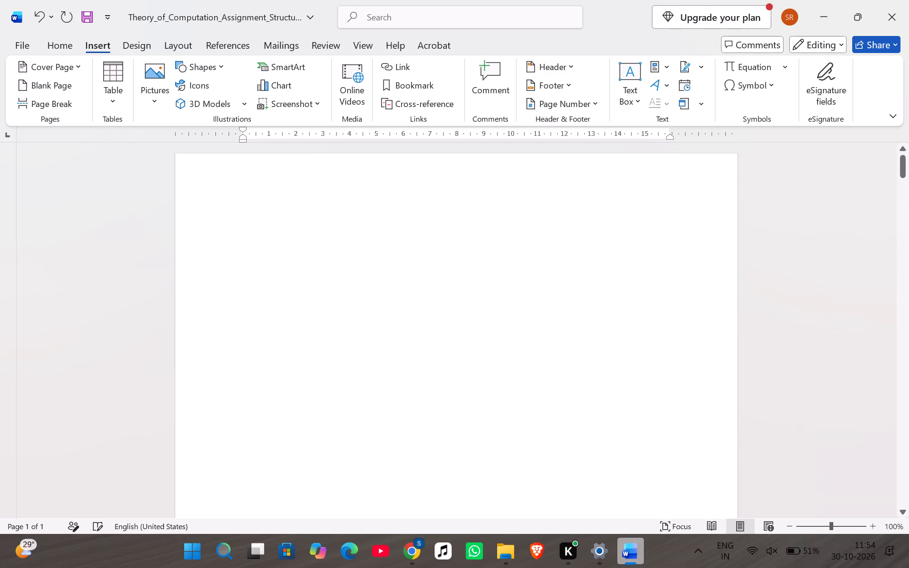
{"action": "scroll", "coordinate": [322, 251], "scroll_direction": "up", "scroll_amount": 2}
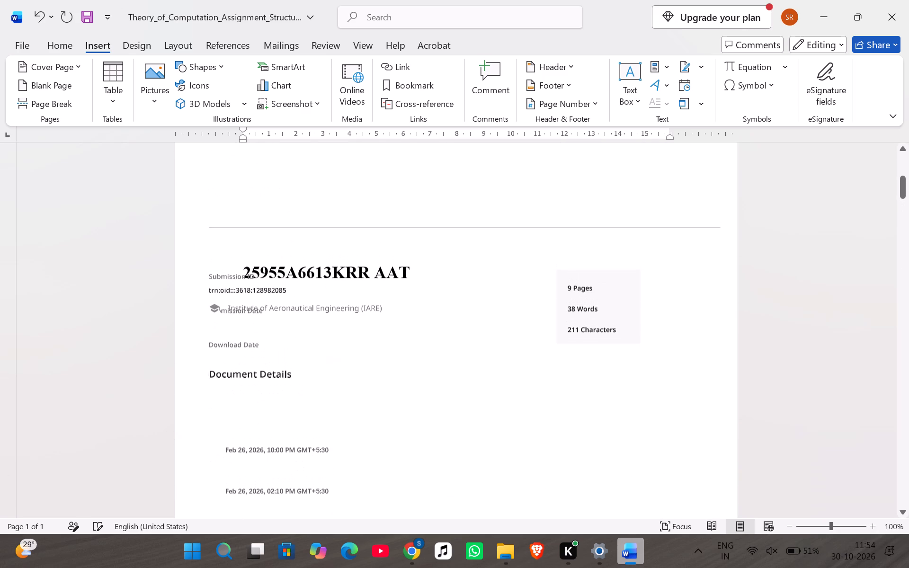
{"action": "scroll", "coordinate": [322, 251], "scroll_direction": "up", "scroll_amount": 1}
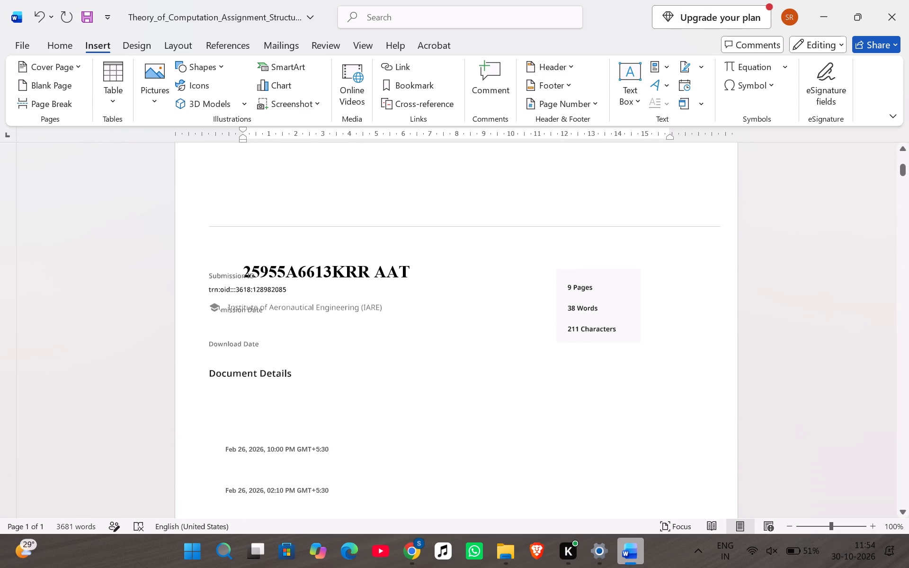
Review the combined document, checking the inserted report pages, the assignment cover and the layout of the answers from Q1 to Q5.
{"action": "scroll", "coordinate": [322, 251], "scroll_direction": "down", "scroll_amount": 2}
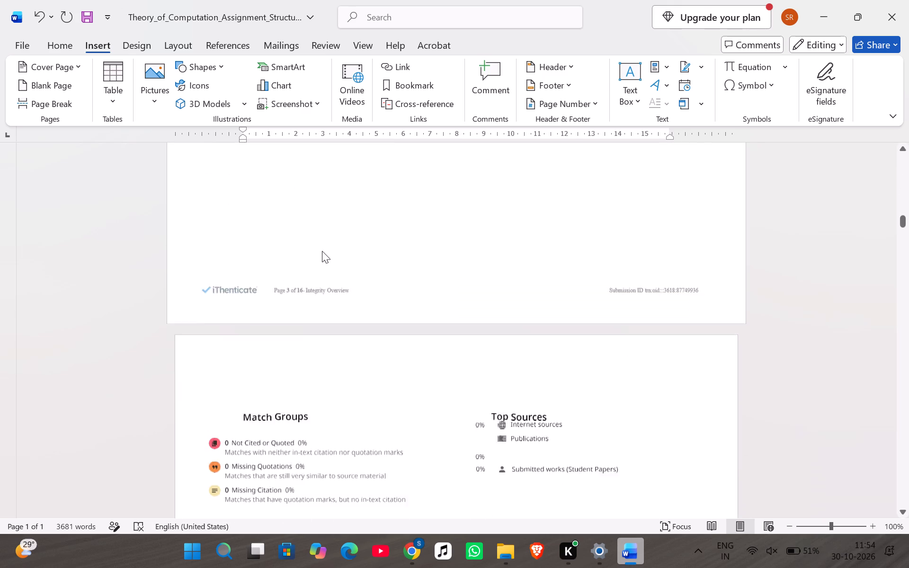
{"action": "scroll", "coordinate": [322, 251], "scroll_direction": "down", "scroll_amount": 3}
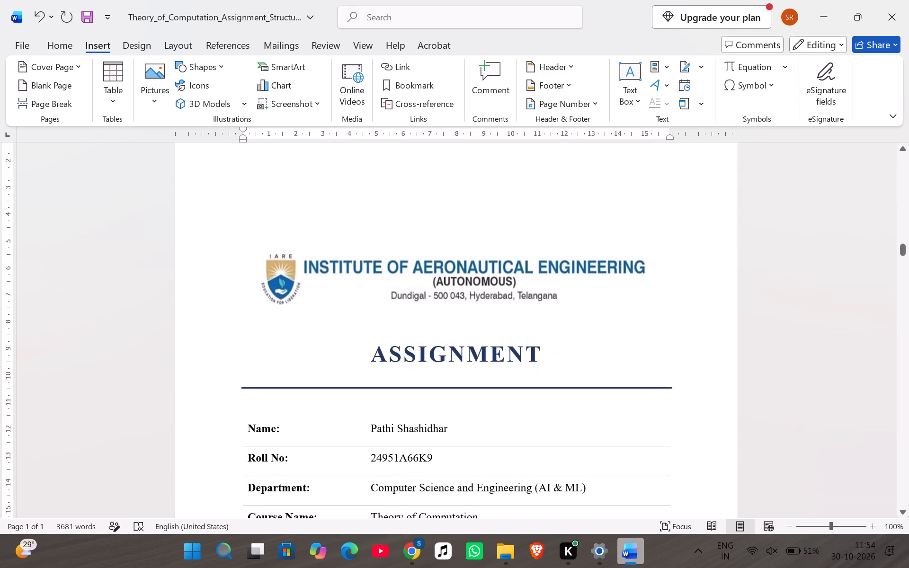
{"action": "scroll", "coordinate": [322, 251], "scroll_direction": "down", "scroll_amount": 3}
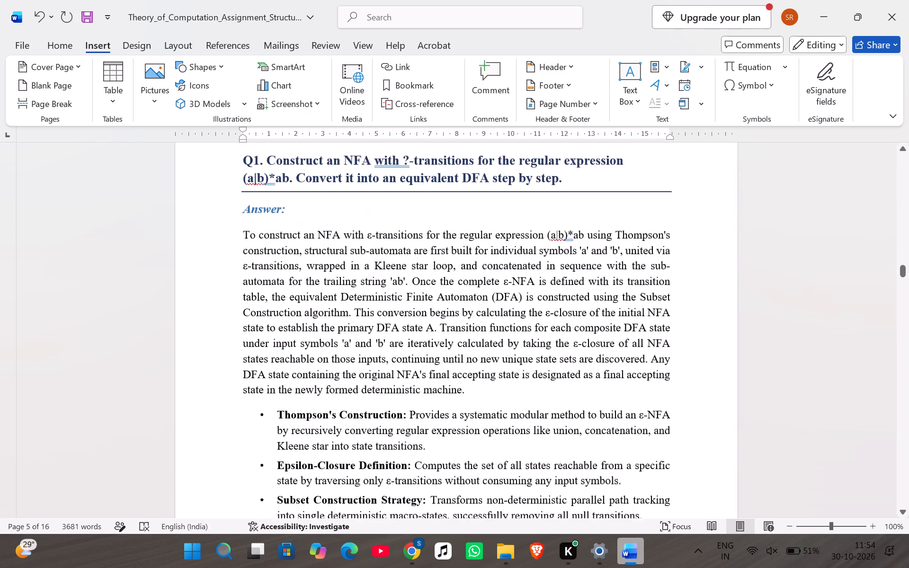
{"action": "scroll", "coordinate": [322, 251], "scroll_direction": "down", "scroll_amount": 2}
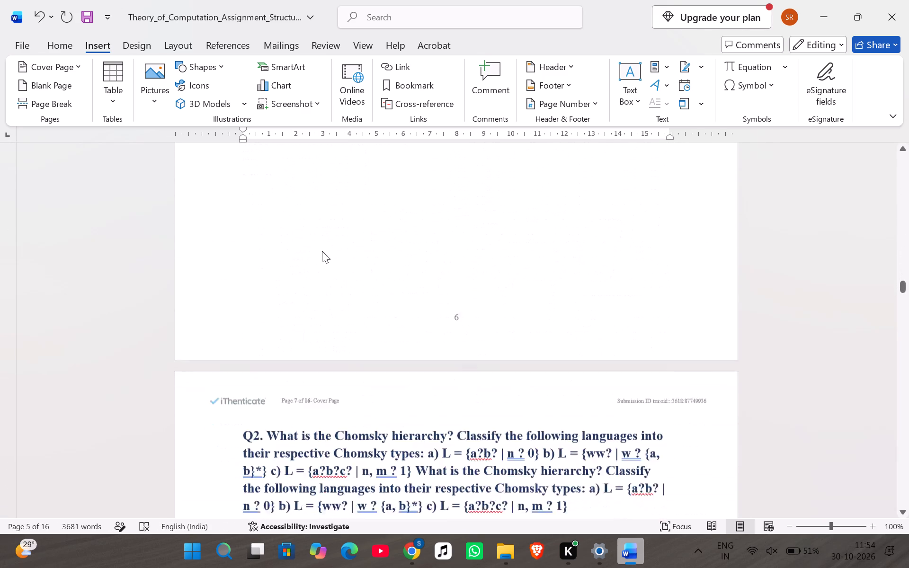
{"action": "scroll", "coordinate": [322, 251], "scroll_direction": "down", "scroll_amount": 2}
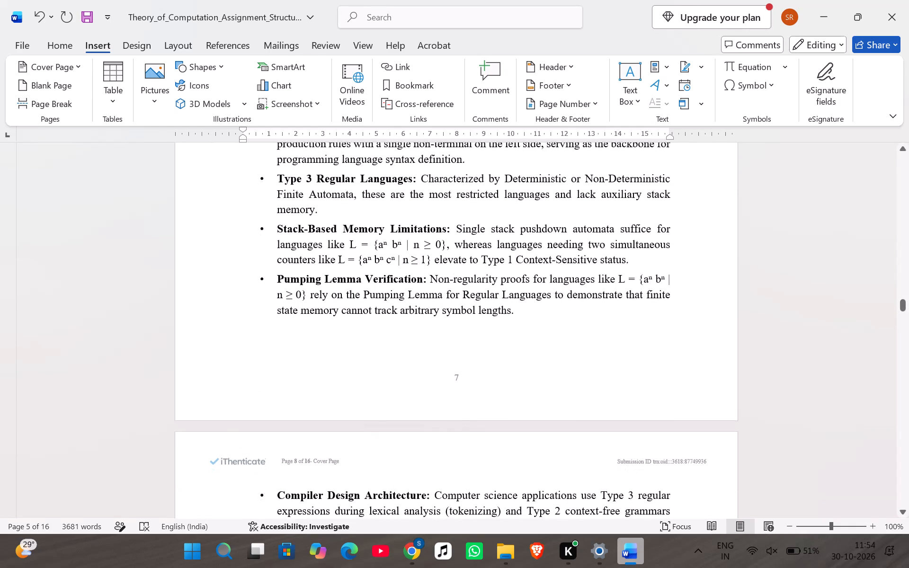
{"action": "scroll", "coordinate": [322, 251], "scroll_direction": "down", "scroll_amount": 2}
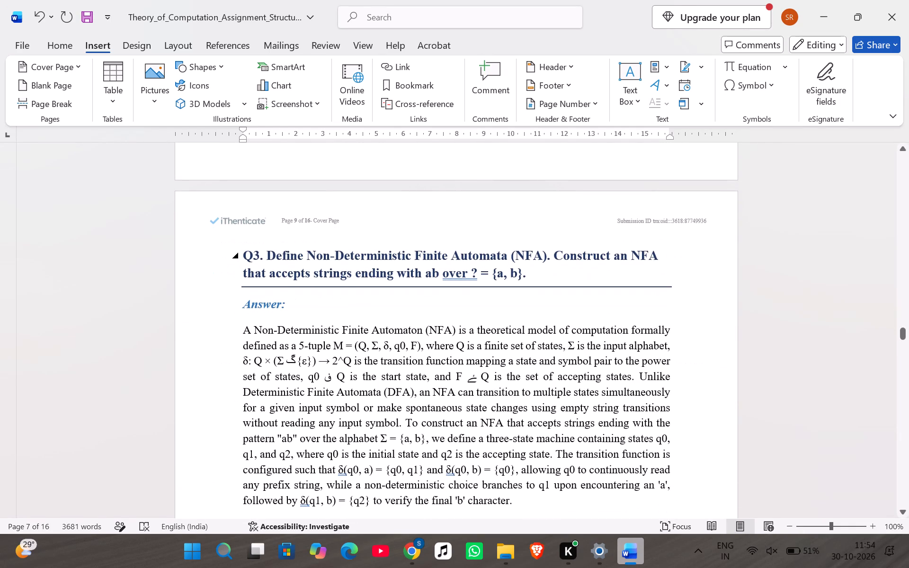
{"action": "scroll", "coordinate": [322, 251], "scroll_direction": "down", "scroll_amount": 1}
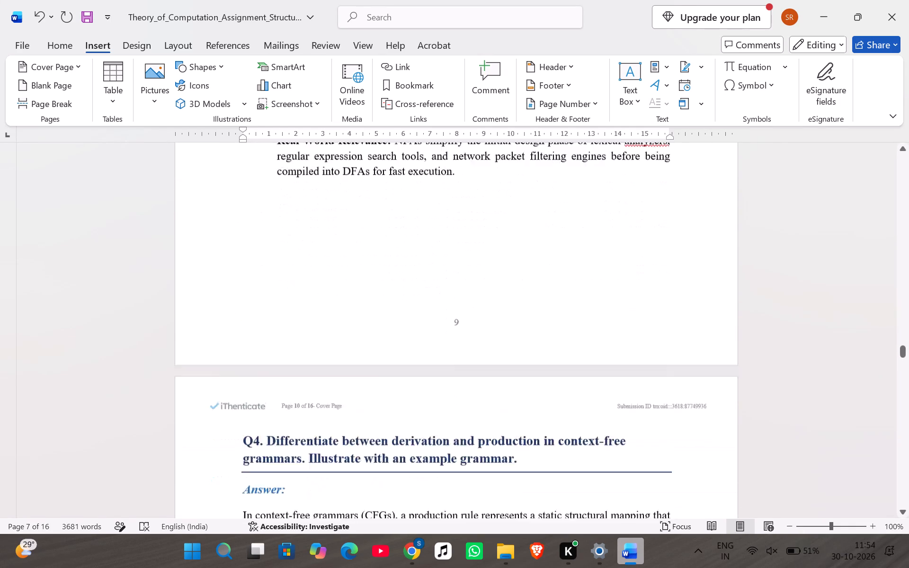
{"action": "scroll", "coordinate": [322, 251], "scroll_direction": "down", "scroll_amount": 2}
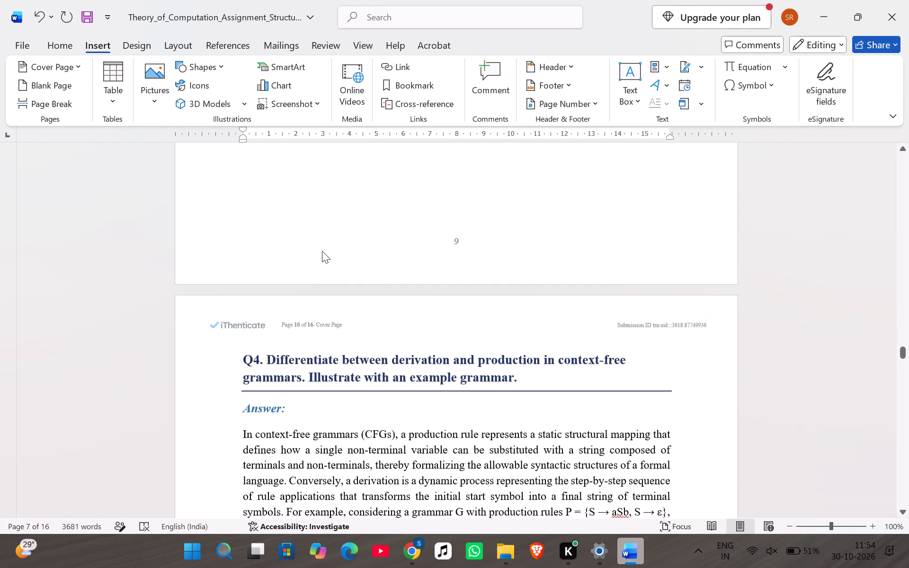
{"action": "scroll", "coordinate": [322, 251], "scroll_direction": "down", "scroll_amount": 5}
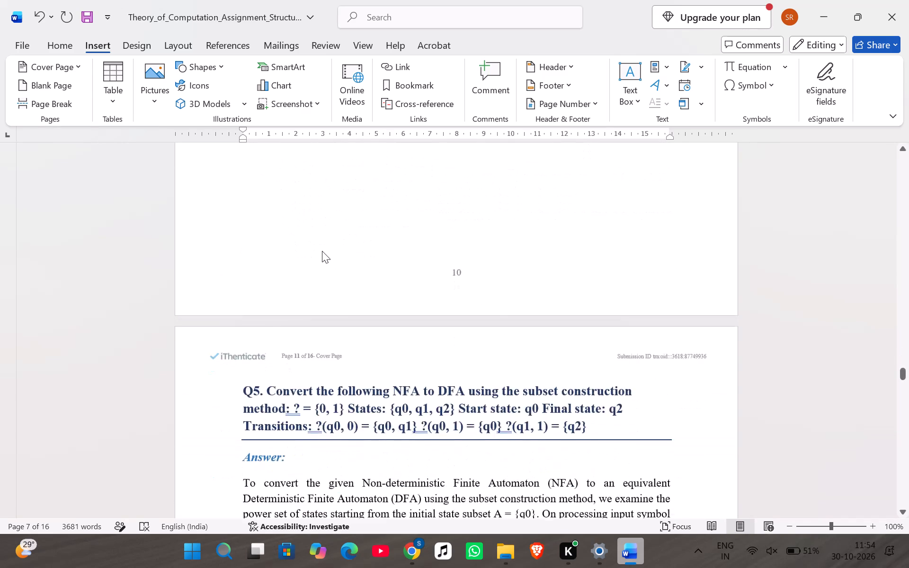
{"action": "scroll", "coordinate": [322, 251], "scroll_direction": "down", "scroll_amount": 1}
In the first report page's title, remove "KRR" and replace the roll number with the one on the assignment cover.
{"action": "scroll", "coordinate": [322, 251], "scroll_direction": "up", "scroll_amount": 11}
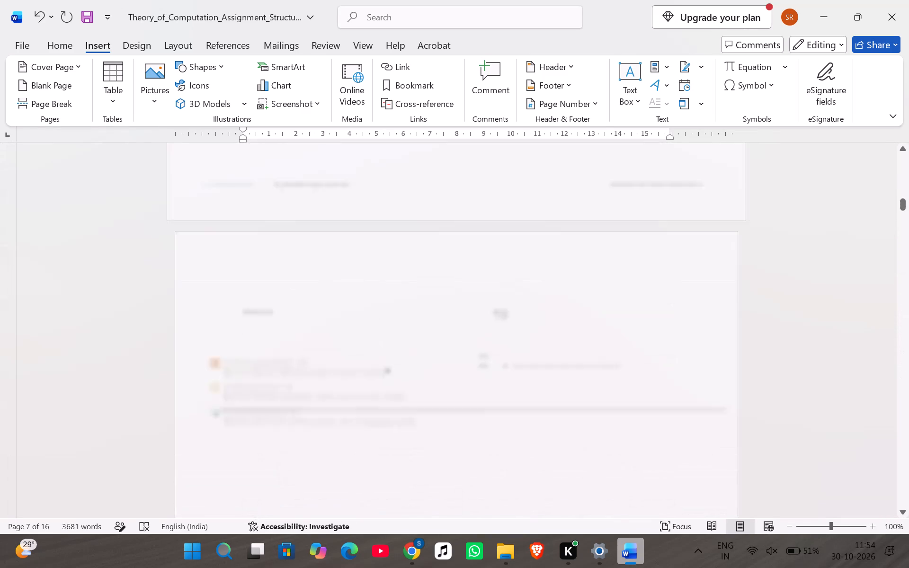
{"action": "scroll", "coordinate": [322, 251], "scroll_direction": "up", "scroll_amount": 8}
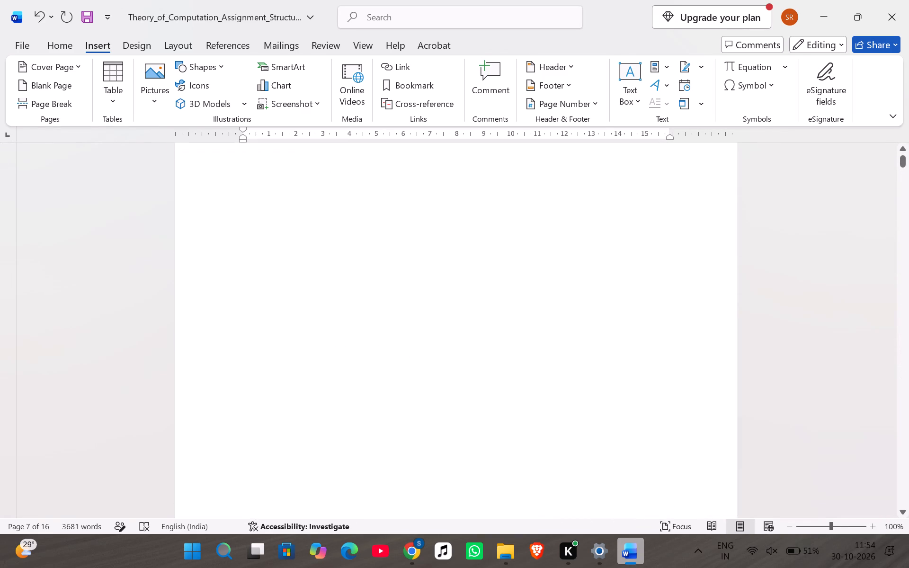
{"action": "scroll", "coordinate": [322, 251], "scroll_direction": "down", "scroll_amount": 1}
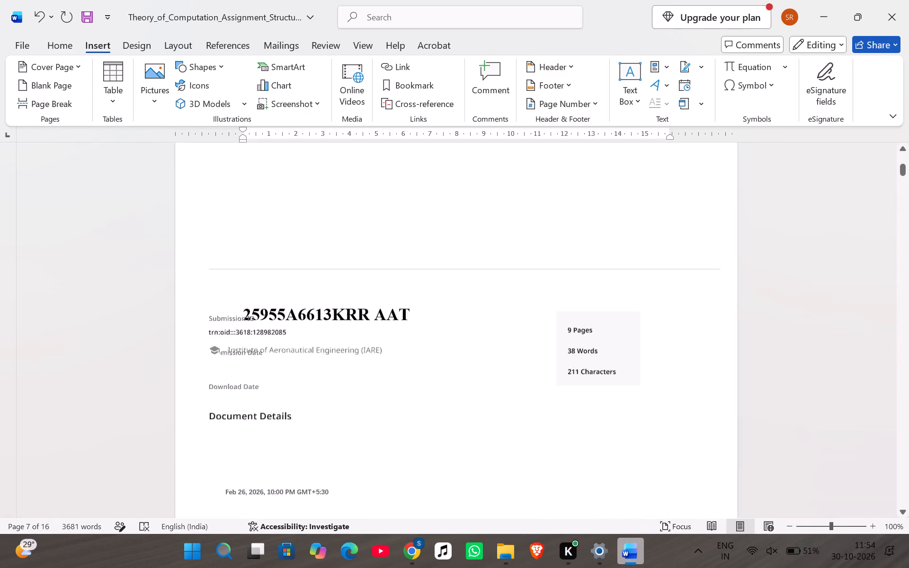
{"action": "scroll", "coordinate": [322, 251], "scroll_direction": "down", "scroll_amount": 1}
{"action": "left_click", "coordinate": [369, 250]}
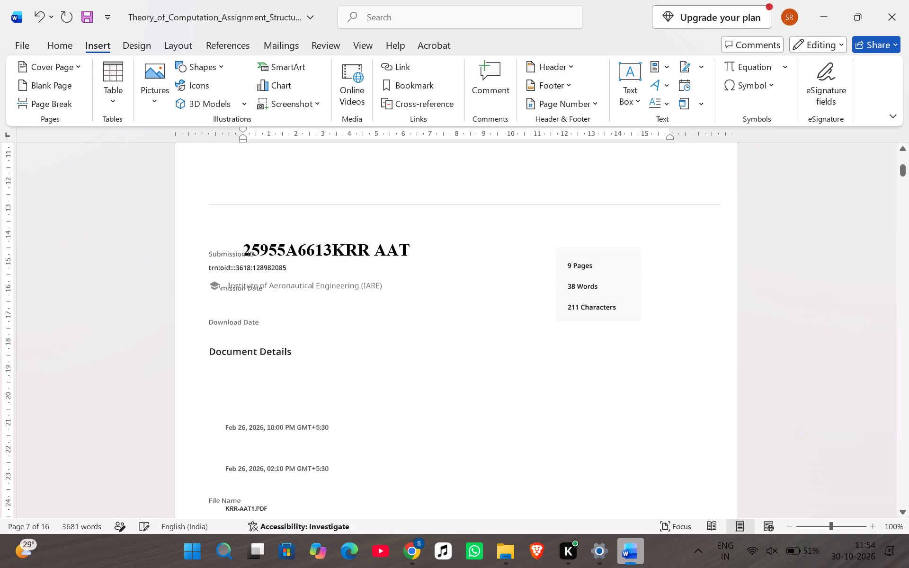
{"action": "key", "text": "BackSpace"}
{"action": "key", "text": "BackSpace"}
{"action": "key", "text": "BackSpace"}
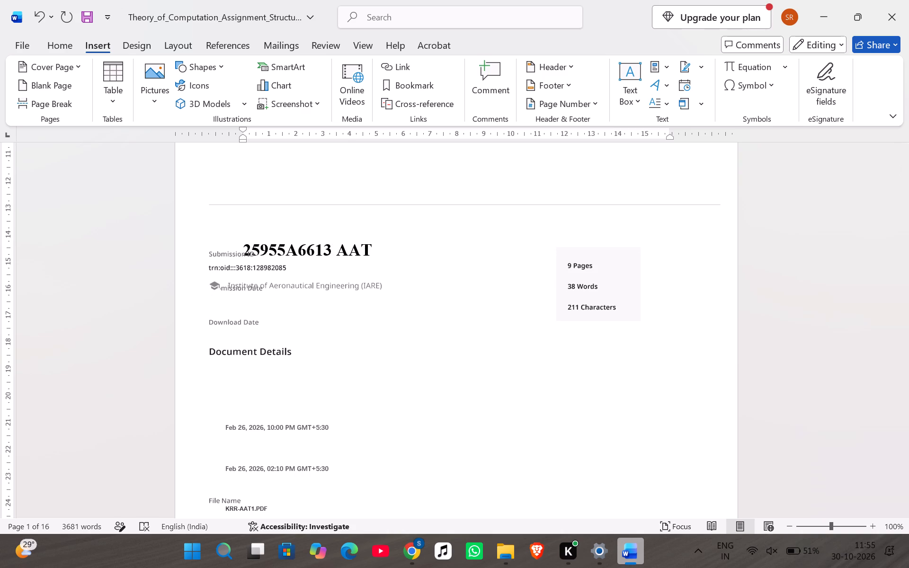
{"action": "key", "text": "BackSpace"}
{"action": "key", "text": "BackSpace"}
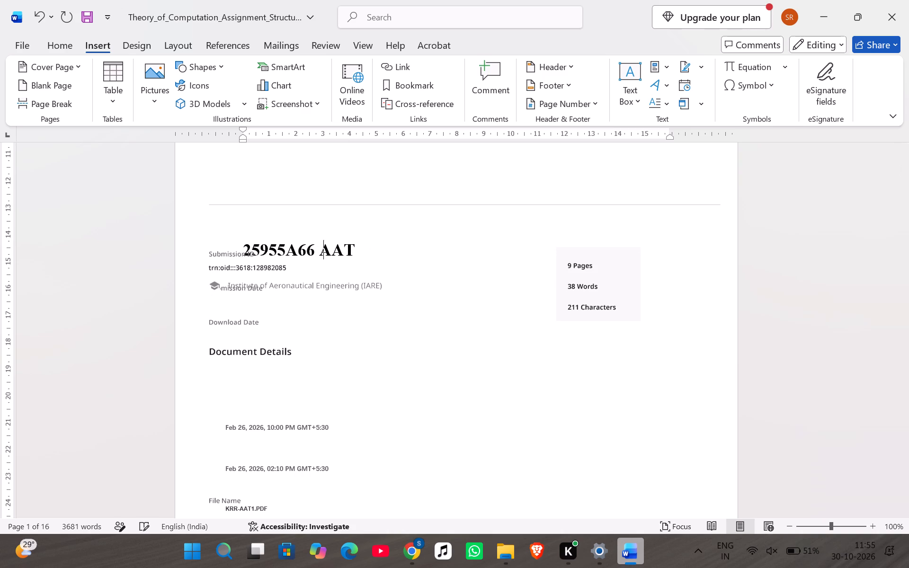
{"action": "type", "text": "K8"}
{"action": "key", "text": "BackSpace"}
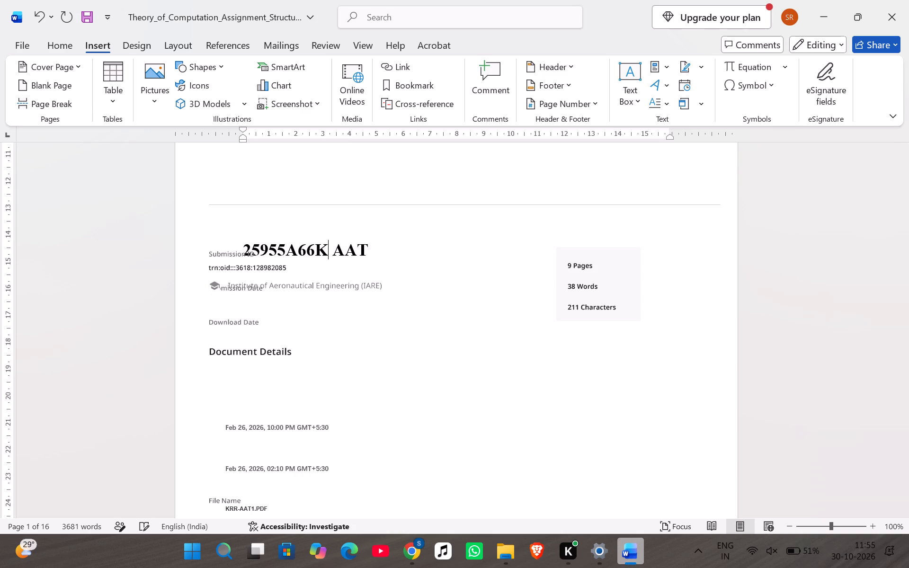
{"action": "key", "text": "shift+parenleft"}
{"action": "key", "text": "BackSpace"}
{"action": "key", "text": "9"}
{"action": "left_click", "coordinate": [285, 252]}
{"action": "key", "text": "BackSpace"}
{"action": "key", "text": "BackSpace"}
{"action": "key", "text": "BackSpace"}
{"action": "key", "text": "BackSpace"}
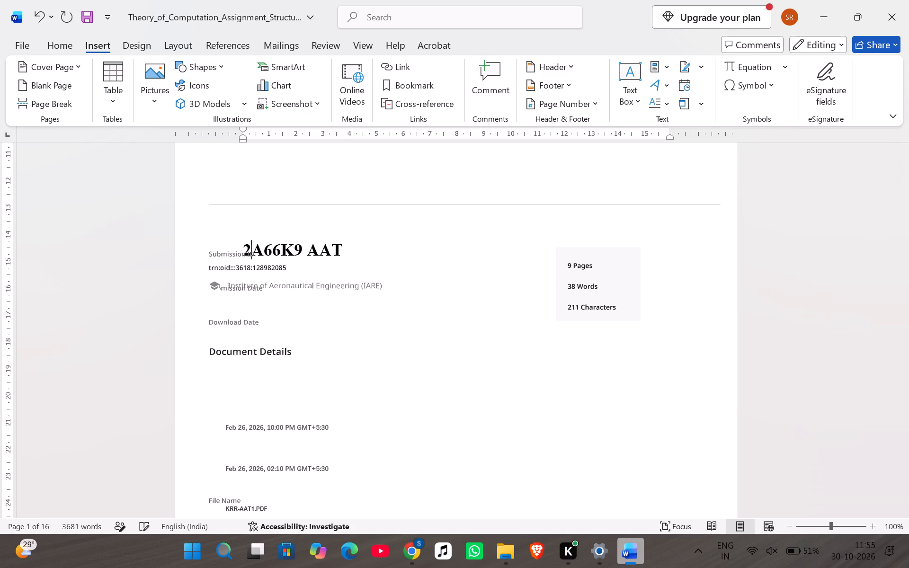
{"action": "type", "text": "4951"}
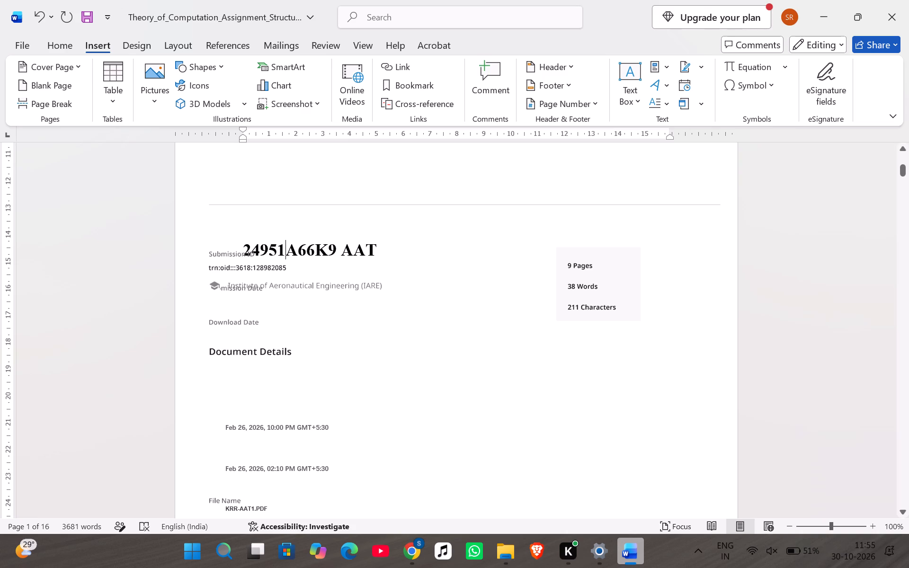
Add "TOC" between the roll number and "AAT" in the report title.
{"action": "left_click", "coordinate": [334, 246]}
{"action": "key", "text": "space"}
{"action": "type", "text": "t"}
{"action": "key", "text": "BackSpace"}
{"action": "type", "text": "TOC"}
{"action": "key", "text": "space"}
{"action": "key", "text": "shift+BackSpace"}
Delete the blank line directly above the report title.
{"action": "left_click", "coordinate": [247, 248]}
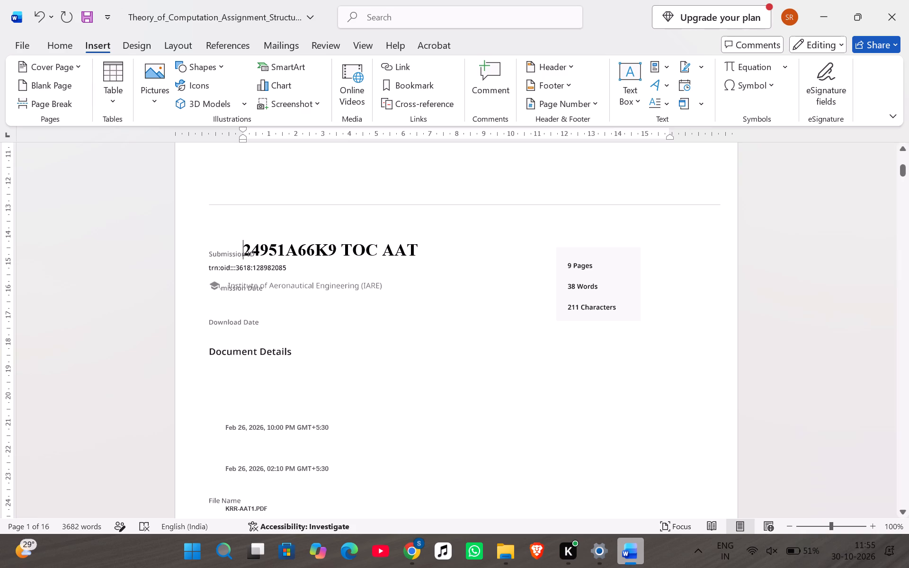
{"action": "key", "text": "BackSpace"}
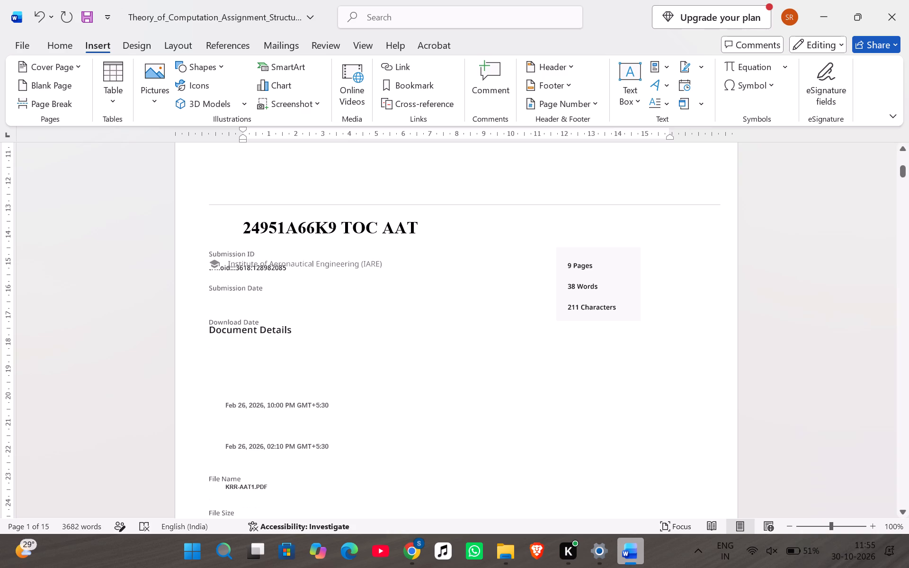
Examine the layout of the inserted similarity report pages, from the edited title to the match groups and integrity flags.
{"action": "scroll", "coordinate": [342, 319], "scroll_direction": "down", "scroll_amount": 1}
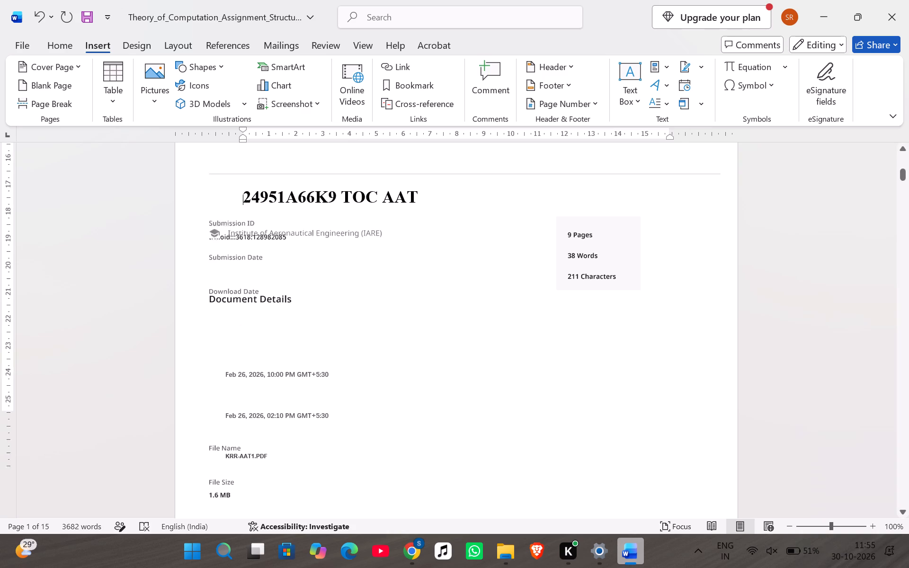
{"action": "scroll", "coordinate": [342, 319], "scroll_direction": "down", "scroll_amount": 1}
{"action": "scroll", "coordinate": [299, 358], "scroll_direction": "down", "scroll_amount": 1}
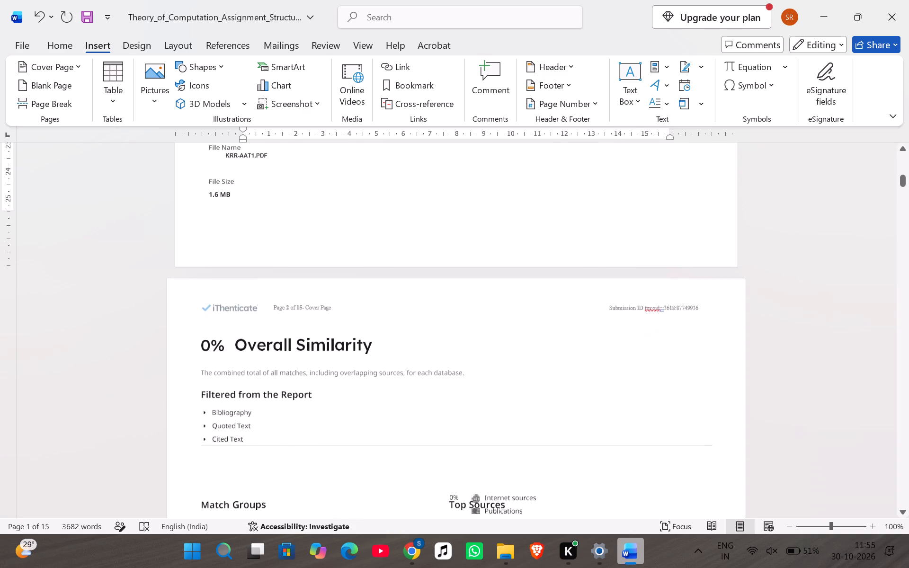
{"action": "scroll", "coordinate": [299, 358], "scroll_direction": "down", "scroll_amount": 1}
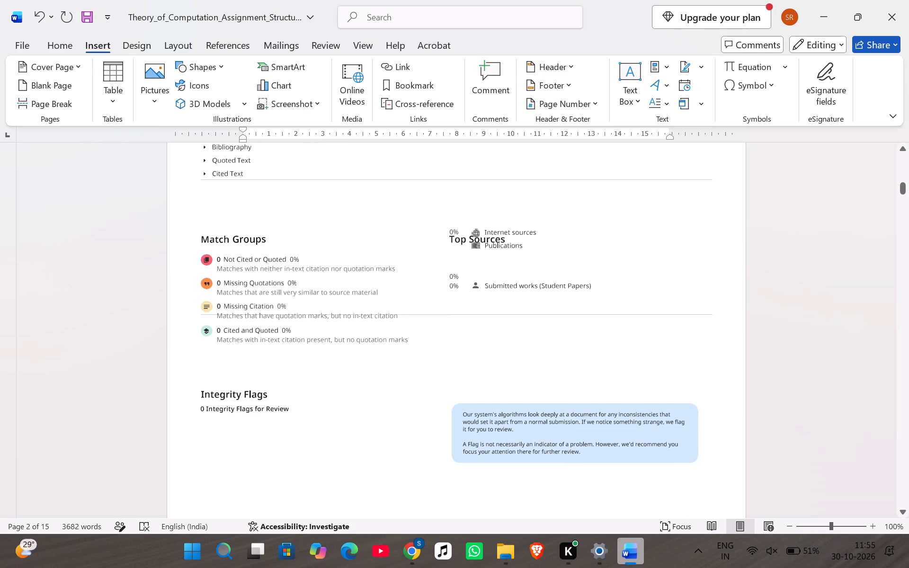
{"action": "scroll", "coordinate": [449, 338], "scroll_direction": "down", "scroll_amount": 1}
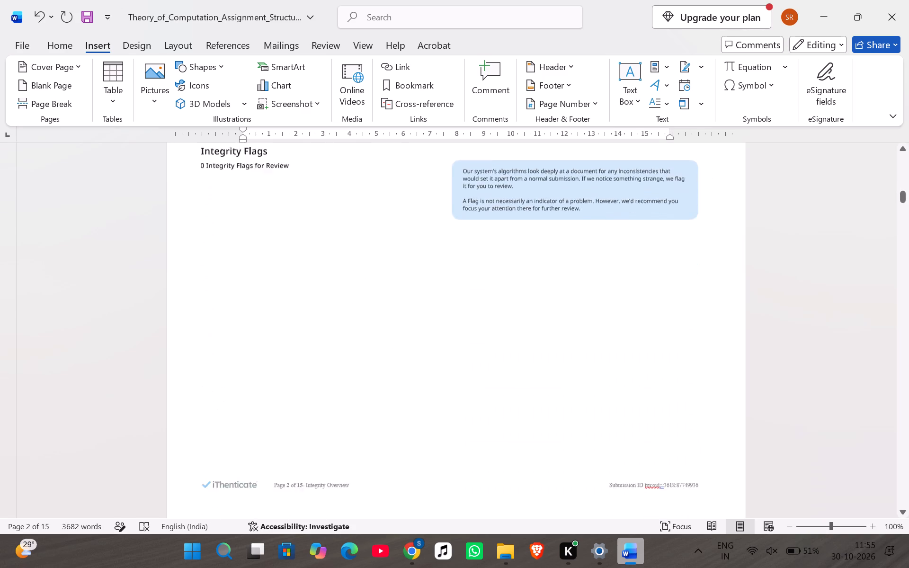
{"action": "scroll", "coordinate": [449, 338], "scroll_direction": "down", "scroll_amount": 3}
{"action": "scroll", "coordinate": [449, 338], "scroll_direction": "up", "scroll_amount": 1}
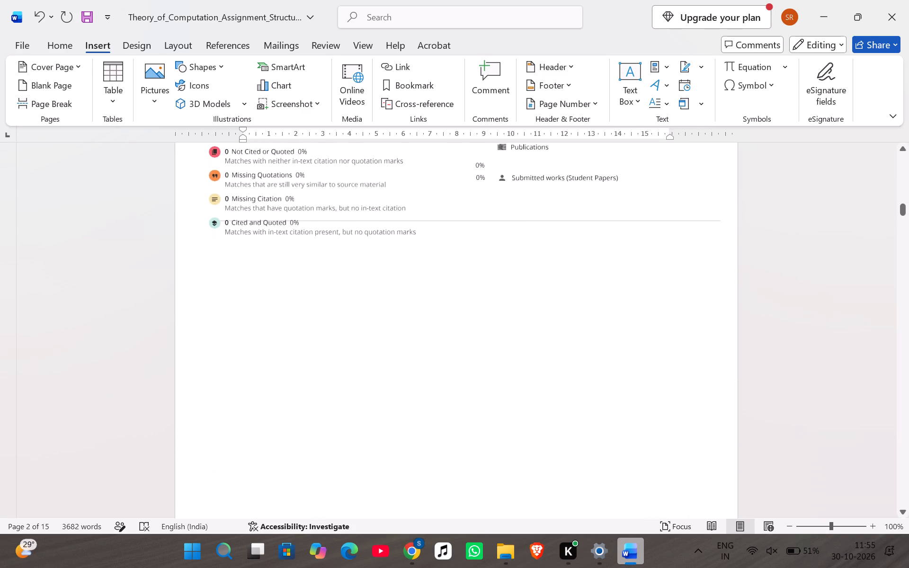
{"action": "scroll", "coordinate": [449, 338], "scroll_direction": "up", "scroll_amount": 6}
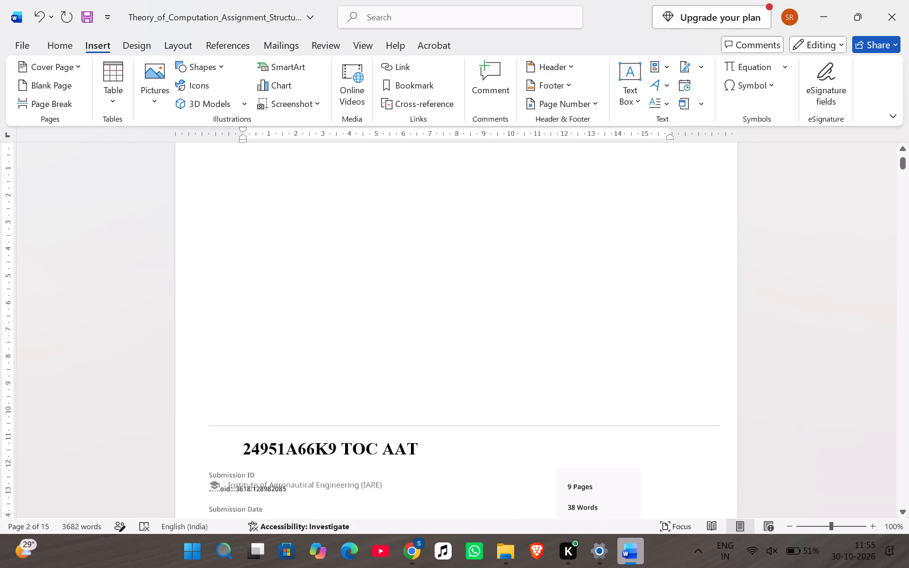
{"action": "scroll", "coordinate": [449, 338], "scroll_direction": "up", "scroll_amount": 3}
{"action": "scroll", "coordinate": [449, 338], "scroll_direction": "down", "scroll_amount": 2}
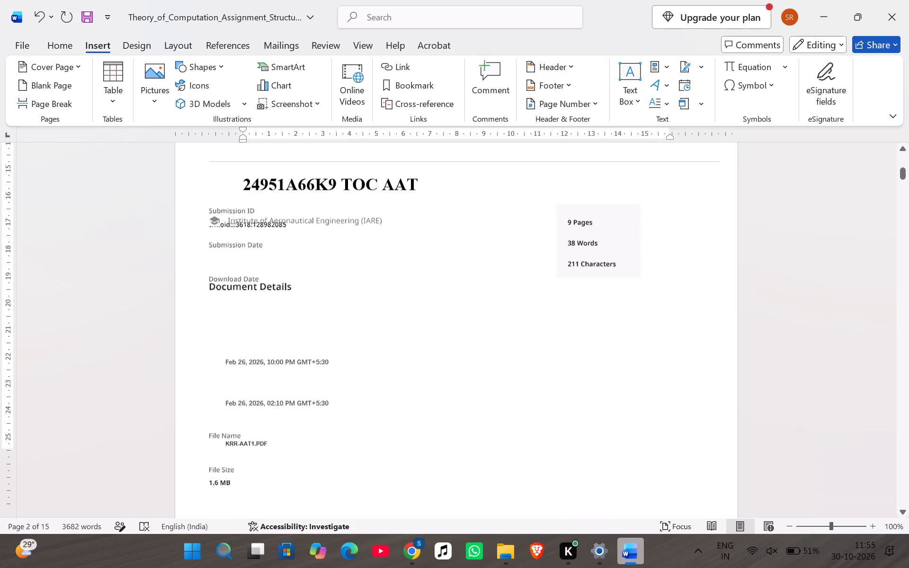
{"action": "scroll", "coordinate": [449, 338], "scroll_direction": "up", "scroll_amount": 1}
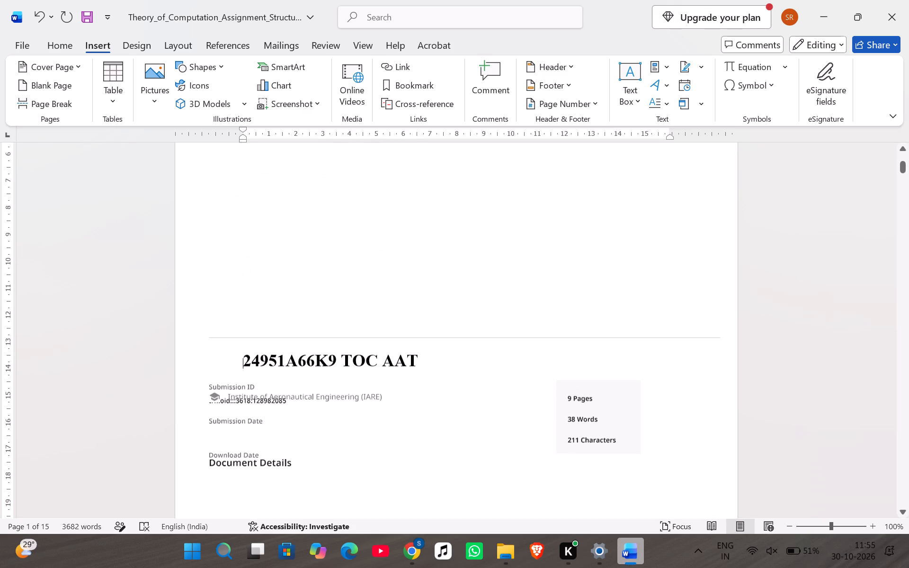
{"action": "scroll", "coordinate": [449, 338], "scroll_direction": "up", "scroll_amount": 3}
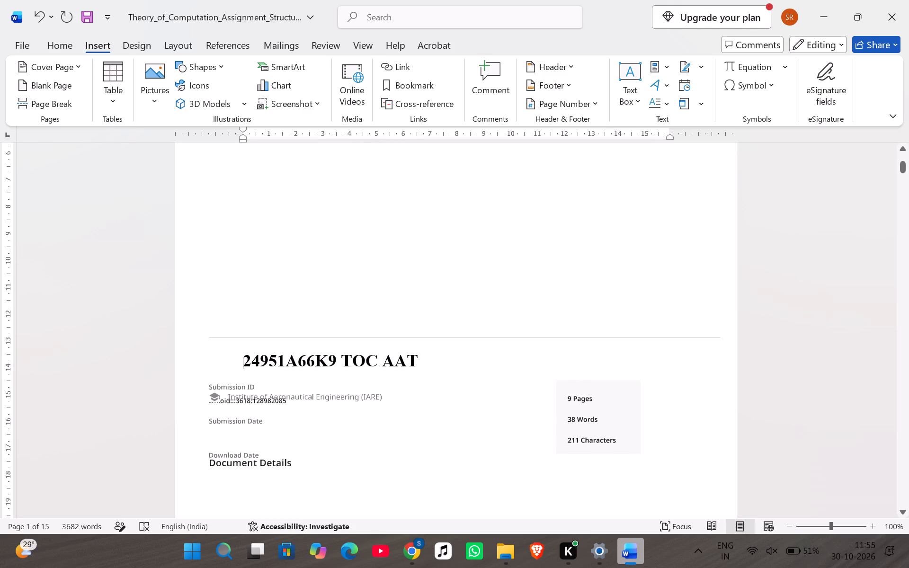
{"action": "left_click", "coordinate": [247, 357]}
{"action": "left_click", "coordinate": [882, 11]}
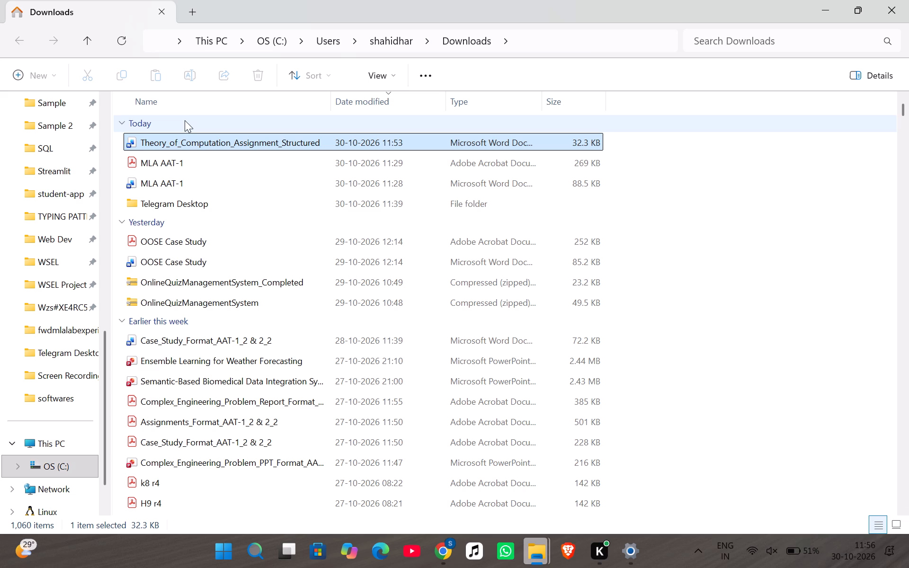
{"action": "double_click", "coordinate": [179, 141]}
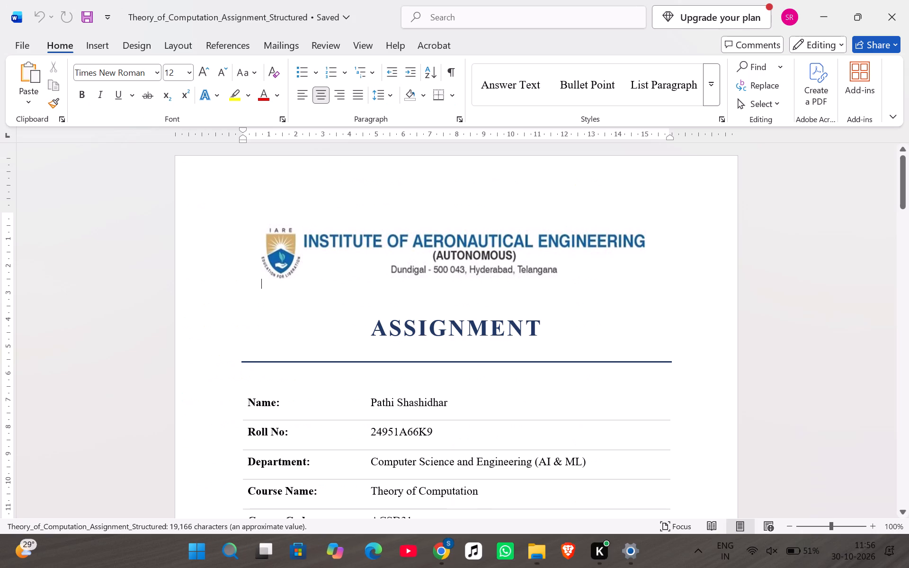
Add two blank lines above the institute letterhead at the start of the assignment.
{"action": "left_click", "coordinate": [273, 218]}
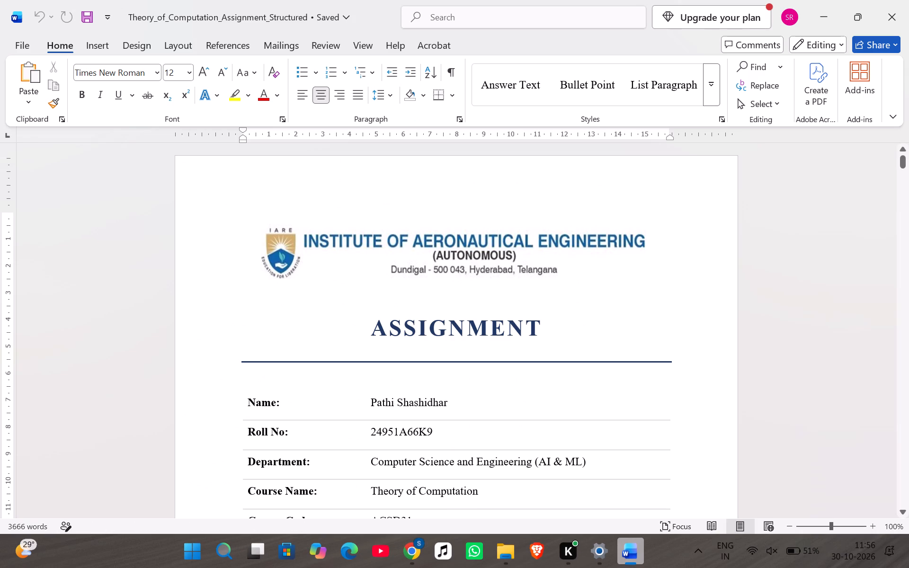
{"action": "left_click", "coordinate": [313, 197]}
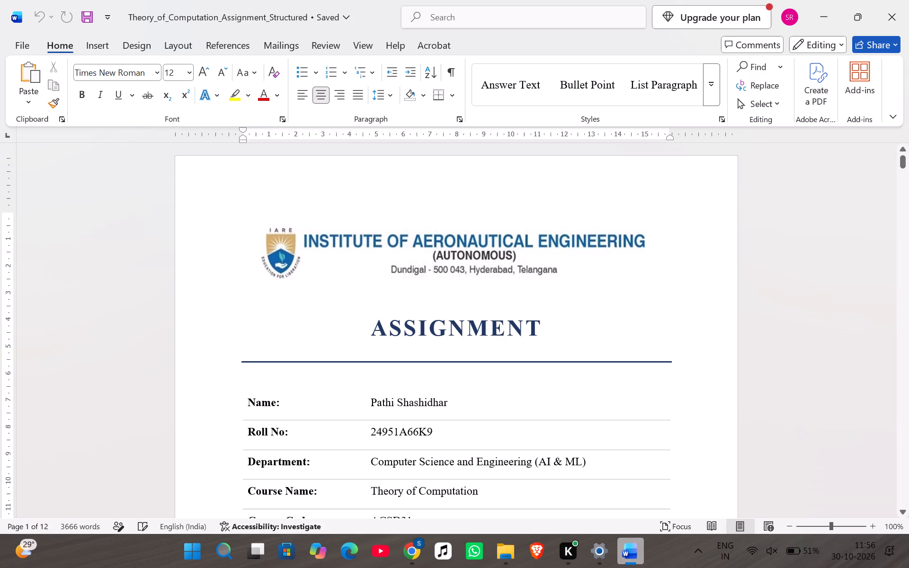
{"action": "key", "text": "Return"}
{"action": "key", "text": "Return"}
{"action": "key", "text": "Up"}
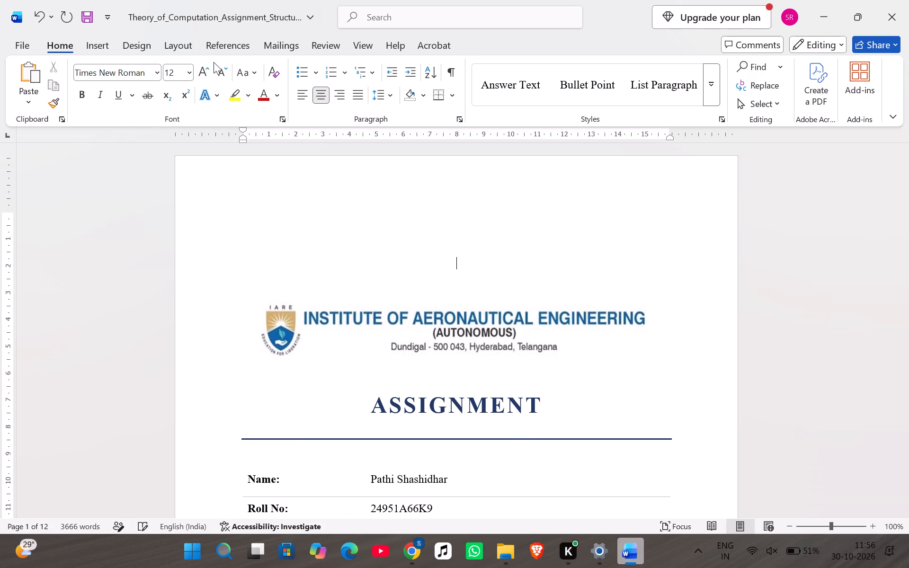
Insert the contents of the Word file named "for" from the Telegram Desktop folder in Downloads above the institute letterhead.
{"action": "left_click", "coordinate": [97, 42]}
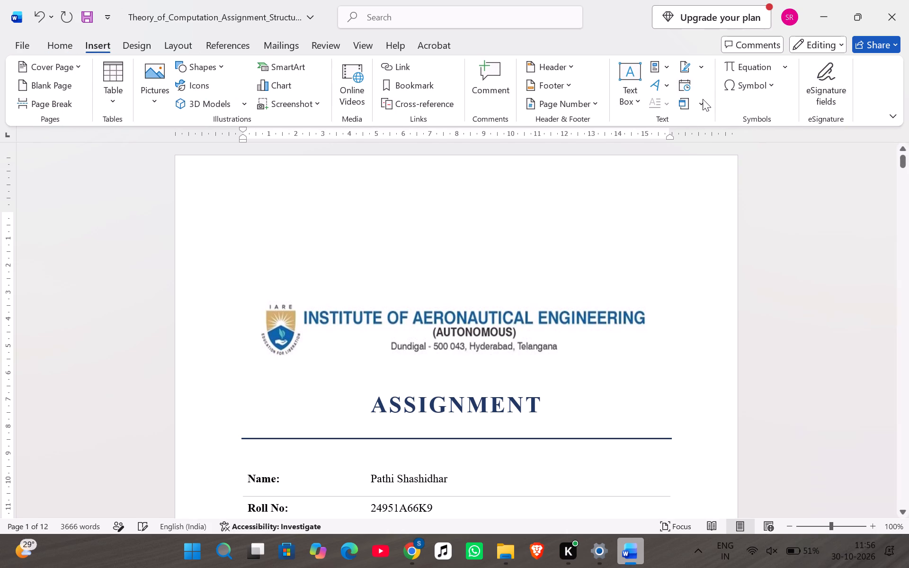
{"action": "left_click", "coordinate": [703, 99]}
{"action": "left_click", "coordinate": [696, 142]}
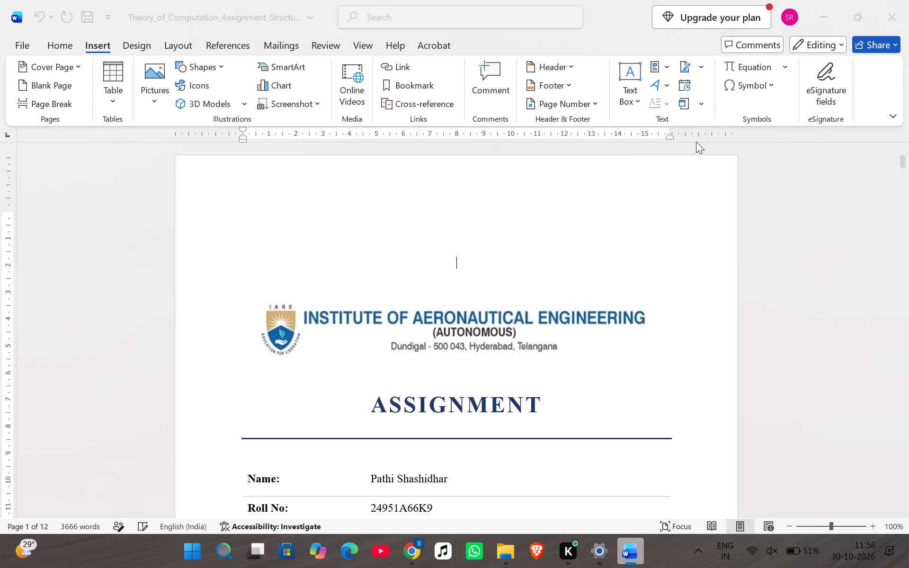
{"action": "scroll", "coordinate": [169, 192], "scroll_direction": "down", "scroll_amount": 4}
{"action": "left_click", "coordinate": [41, 147]}
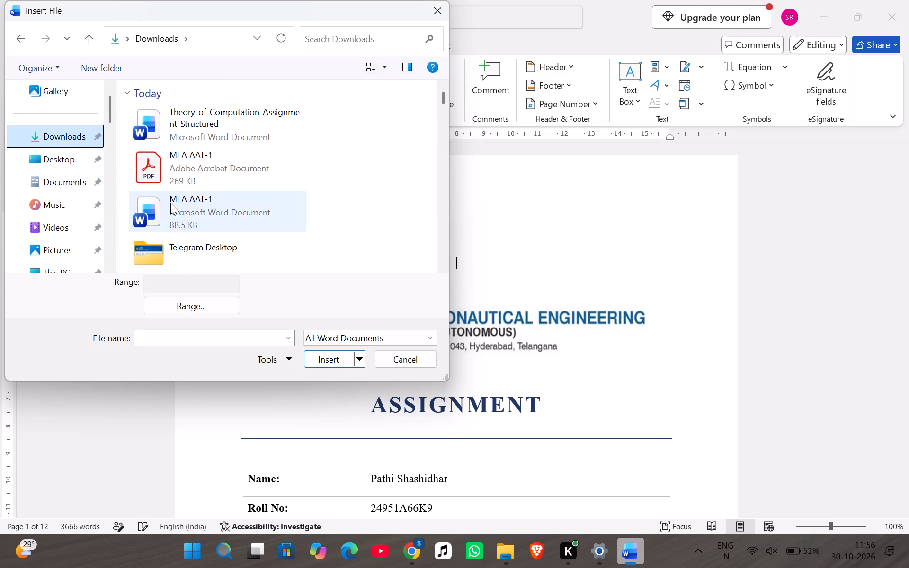
{"action": "double_click", "coordinate": [154, 251]}
{"action": "left_click", "coordinate": [183, 146]}
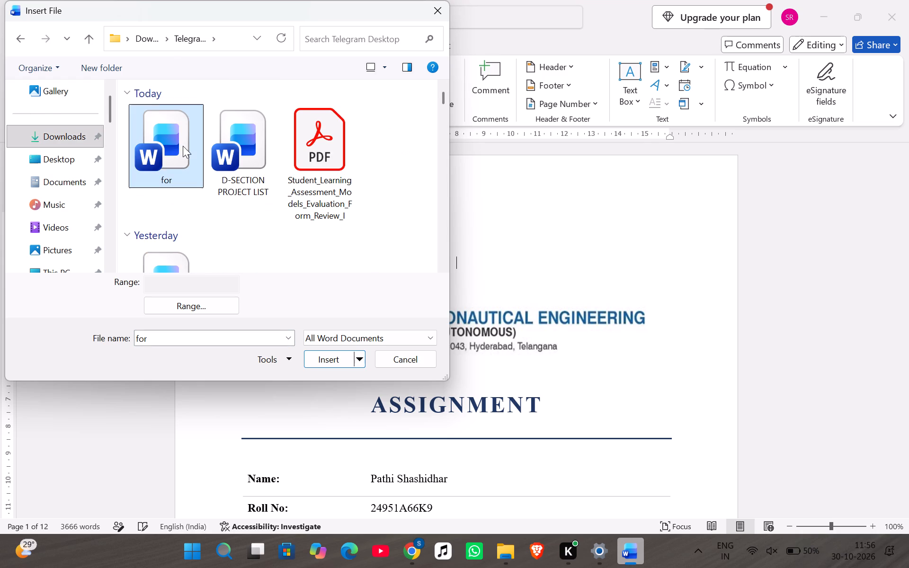
{"action": "left_click", "coordinate": [330, 352]}
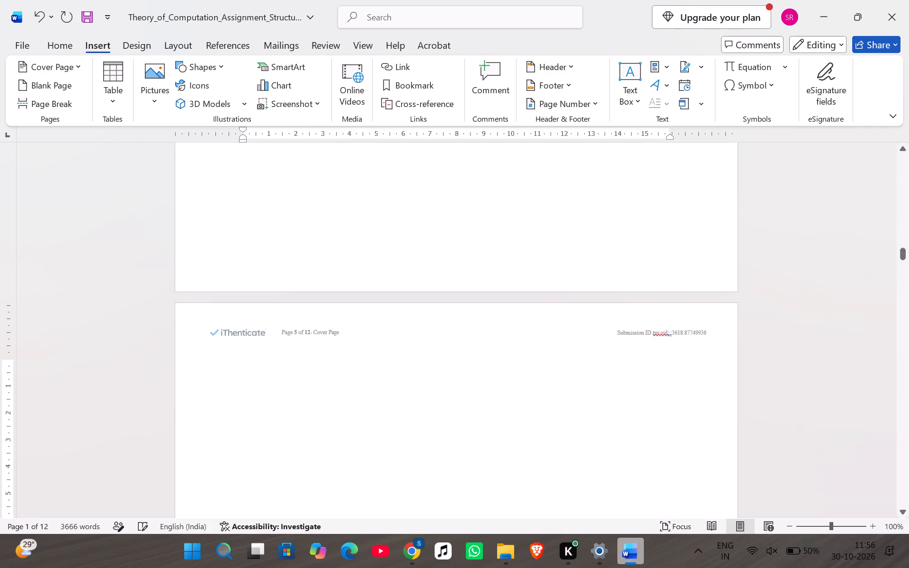
Replace the large bold title on the inserted iThenticate report's cover page with the copied text.
{"action": "scroll", "coordinate": [481, 340], "scroll_direction": "up", "scroll_amount": 3}
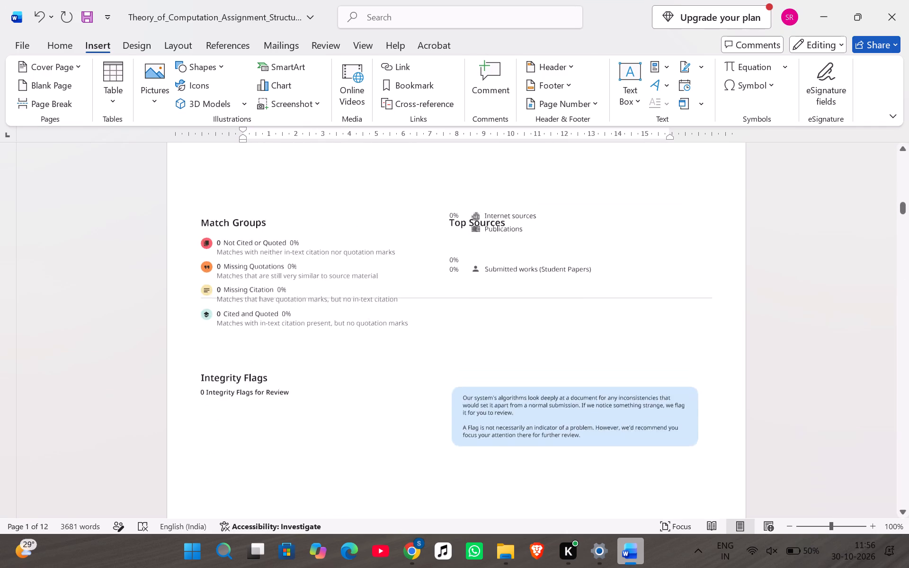
{"action": "scroll", "coordinate": [481, 340], "scroll_direction": "up", "scroll_amount": 3}
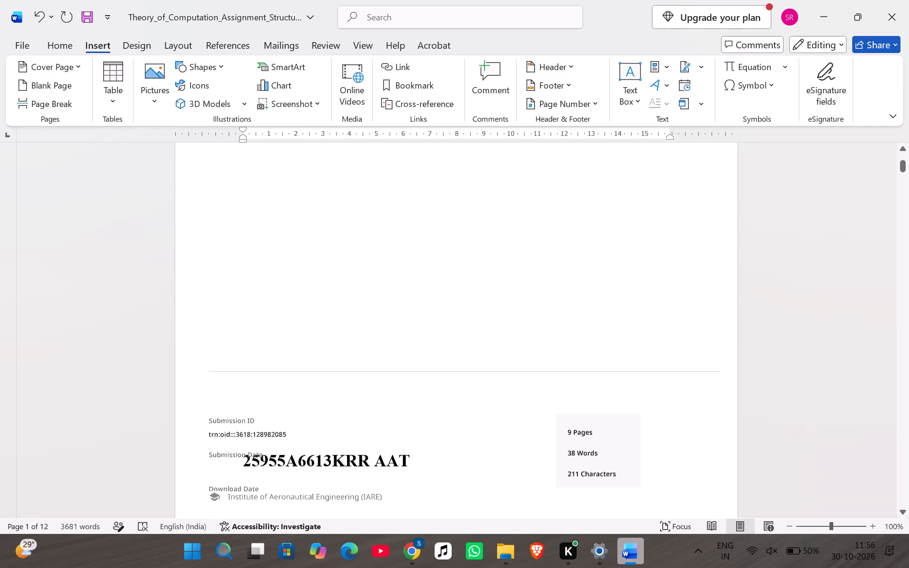
{"action": "left_click", "coordinate": [411, 457]}
{"action": "left_click_drag", "start_coordinate": [411, 457], "coordinate": [256, 463]}
{"action": "key", "text": "BackSpace"}
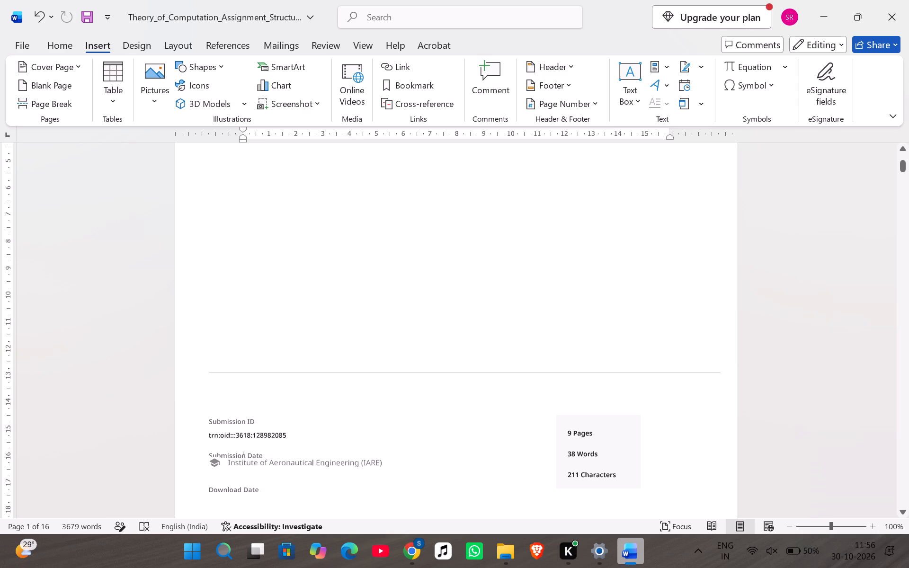
{"action": "left_click", "coordinate": [268, 403]}
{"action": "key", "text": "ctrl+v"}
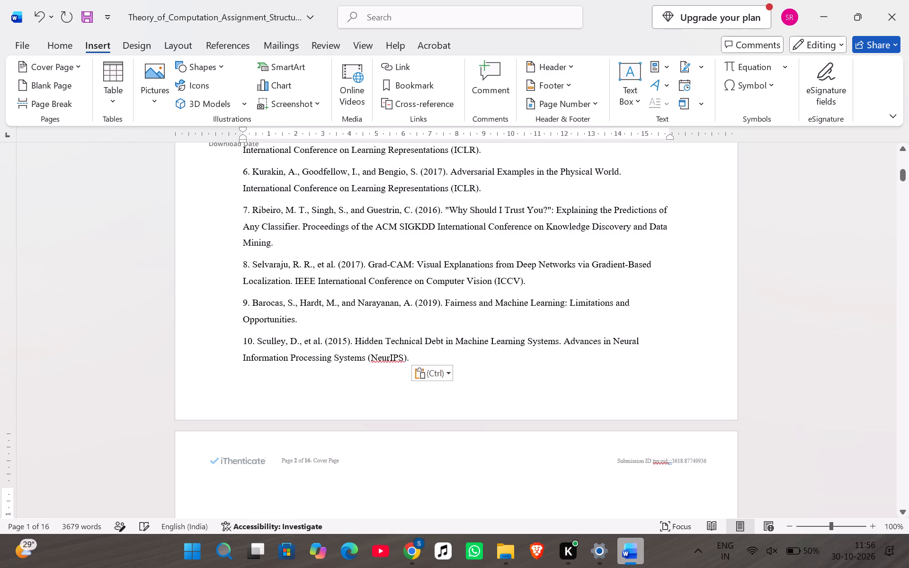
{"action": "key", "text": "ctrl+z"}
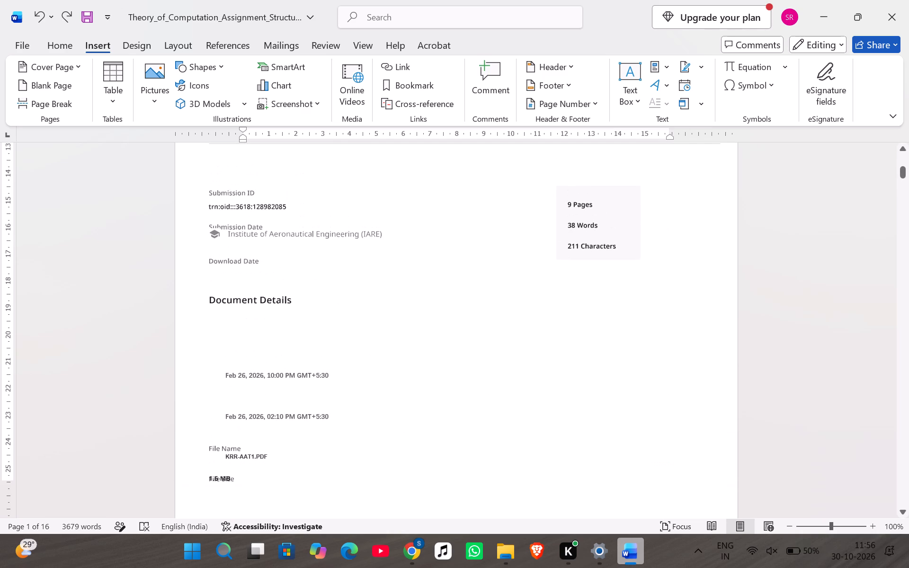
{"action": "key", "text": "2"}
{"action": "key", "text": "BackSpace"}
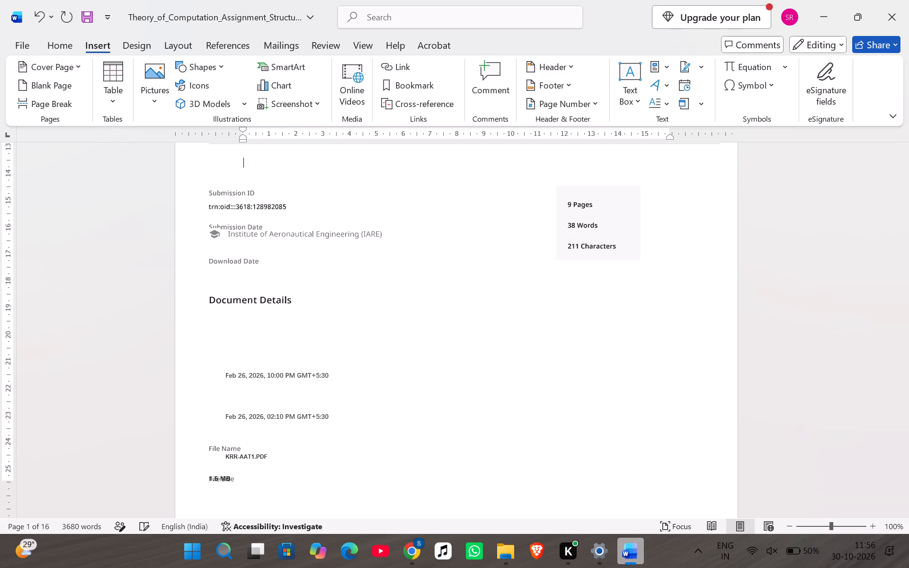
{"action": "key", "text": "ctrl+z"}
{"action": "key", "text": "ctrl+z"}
Undo the removal of the report title and move it up to the line directly above Submission ID.
{"action": "key", "text": "ctrl+z"}
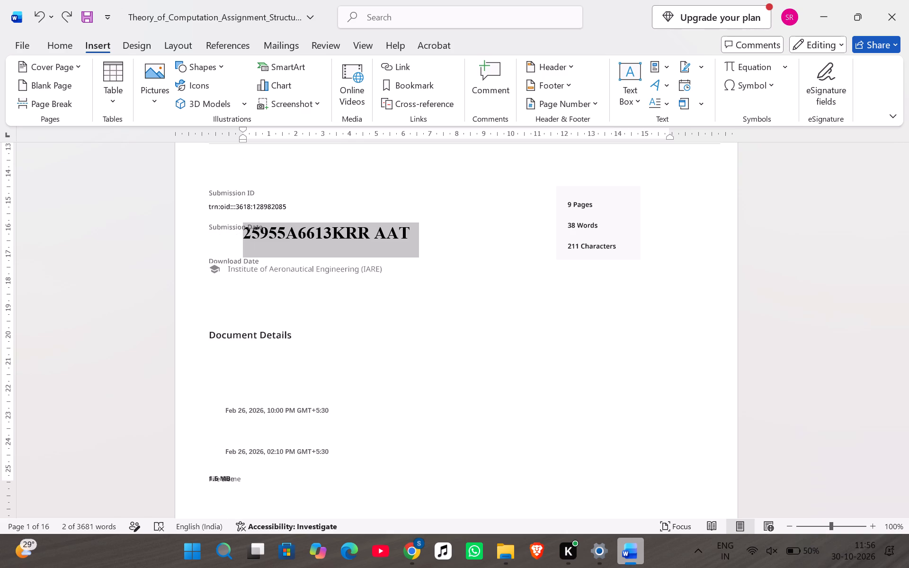
{"action": "key", "text": "ctrl+x"}
{"action": "left_click", "coordinate": [239, 166]}
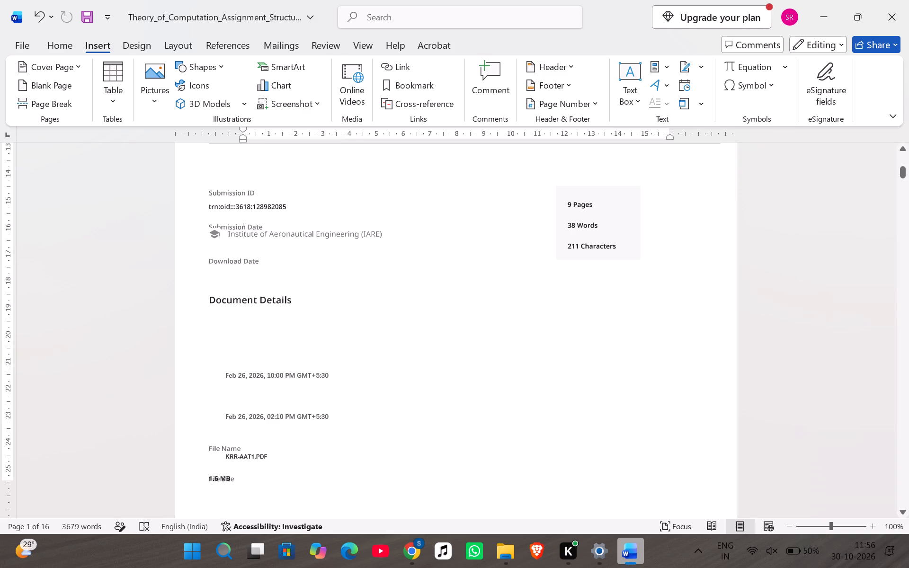
{"action": "scroll", "coordinate": [239, 166], "scroll_direction": "up", "scroll_amount": 1}
{"action": "key", "text": "ctrl+v"}
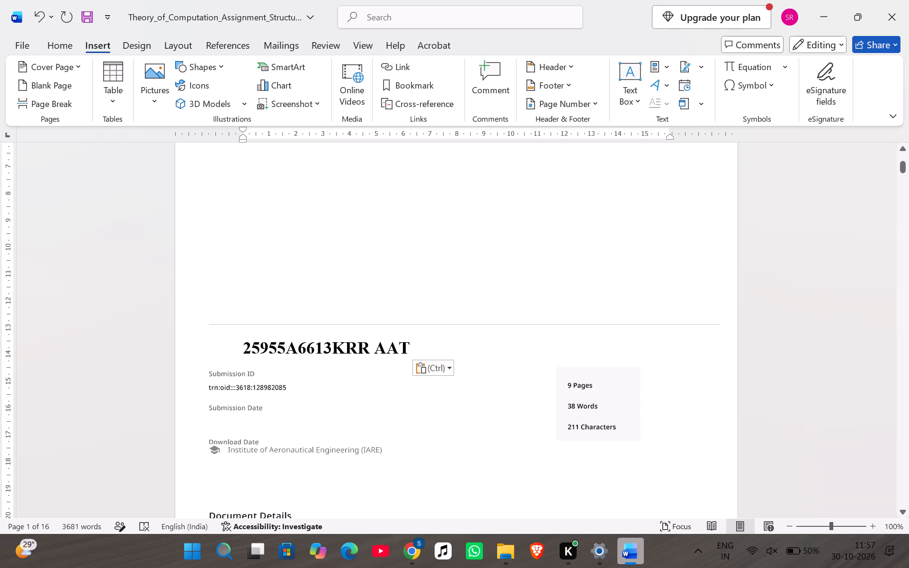
Change the roll number in the report title to the one on the assignment cover, removing the adjoining "K" of "KRR".
{"action": "left_click", "coordinate": [258, 346]}
{"action": "key", "text": "BackSpace"}
{"action": "key", "text": "4"}
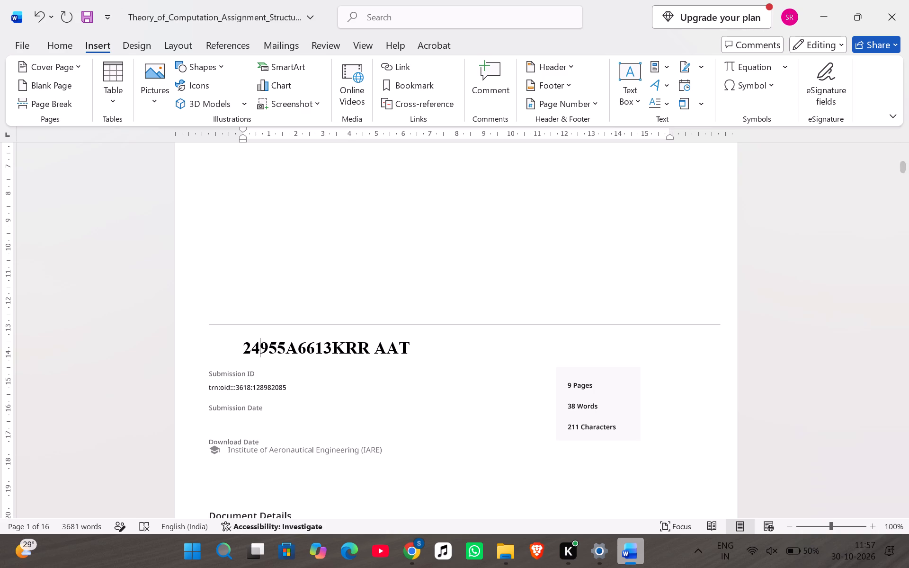
{"action": "key", "text": "Right"}
{"action": "key", "text": "Right"}
{"action": "key", "text": "Right"}
{"action": "key", "text": "BackSpace"}
{"action": "key", "text": "1"}
{"action": "key", "text": "Right"}
{"action": "key", "text": "Right"}
{"action": "key", "text": "Right"}
{"action": "key", "text": "Right"}
{"action": "key", "text": "Right"}
{"action": "key", "text": "BackSpace"}
{"action": "key", "text": "Right"}
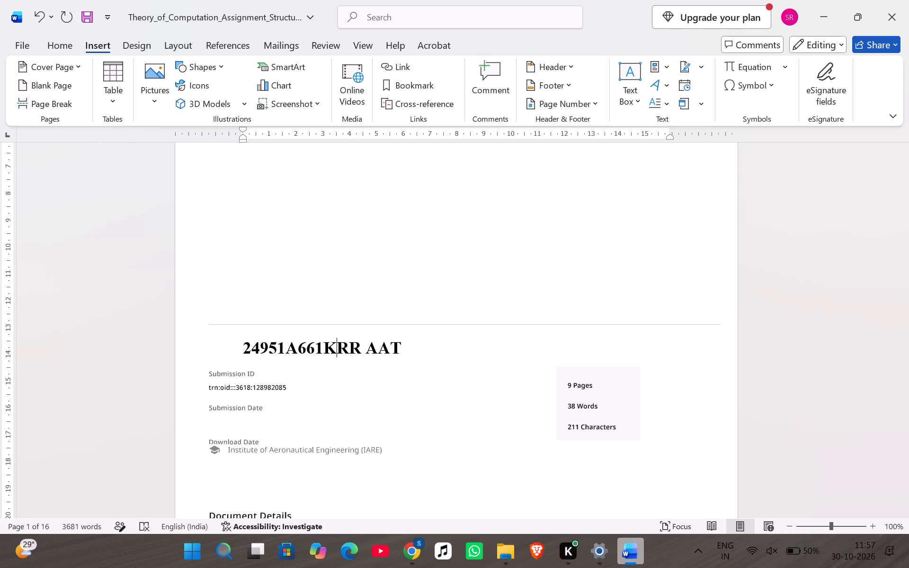
{"action": "key", "text": "BackSpace"}
{"action": "key", "text": "BackSpace"}
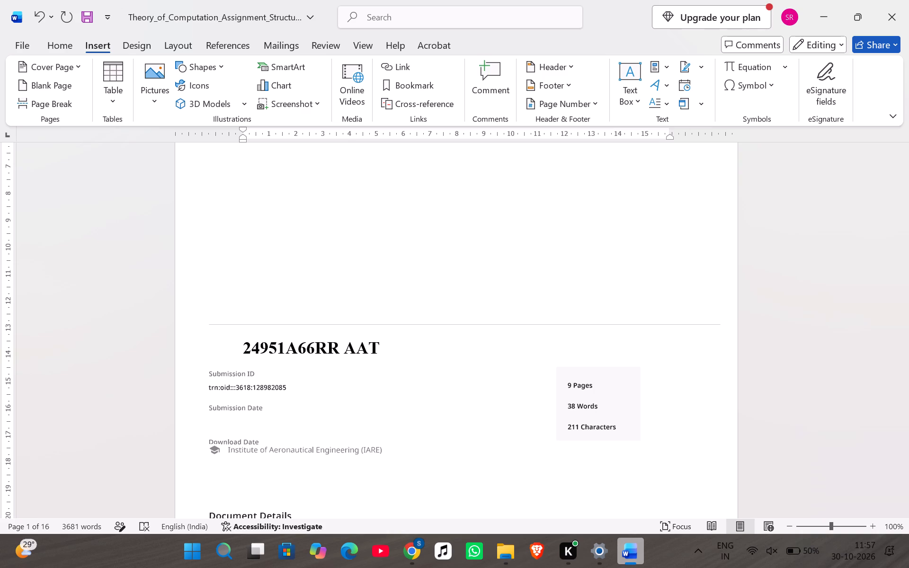
{"action": "type", "text": "K9"}
Replace the leftover "RR" in the report title with "TOC", spaced between the roll number and "AAT".
{"action": "key", "text": "Right"}
{"action": "key", "text": "Right"}
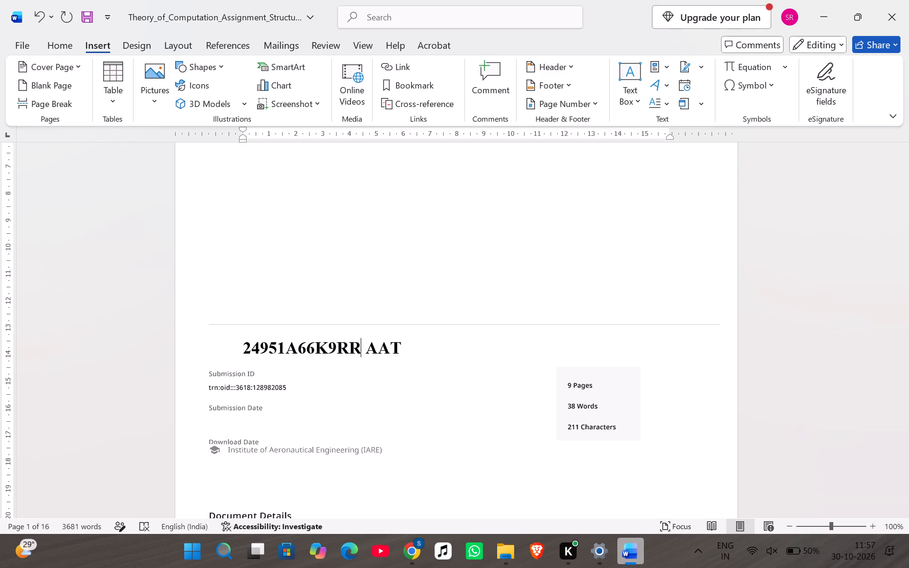
{"action": "key", "text": "BackSpace"}
{"action": "key", "text": "BackSpace"}
{"action": "key", "text": "space"}
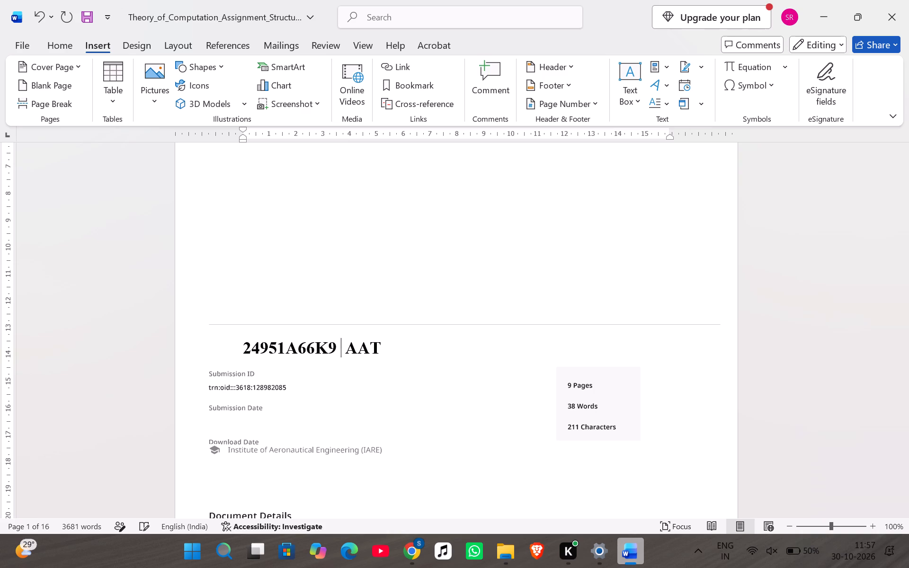
{"action": "type", "text": "TOC"}
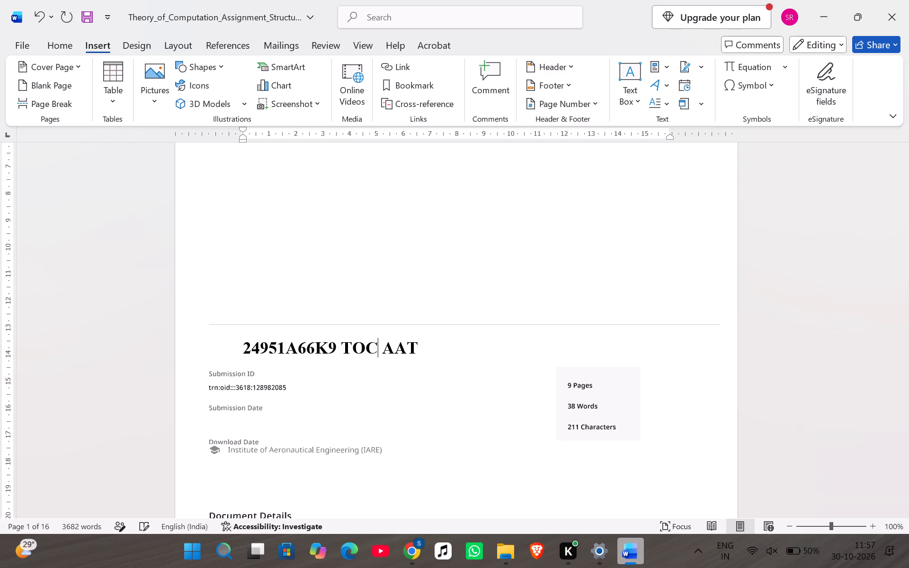
Review the report pages below the title and the assignment pages down to the Q1 answer for layout problems.
{"action": "scroll", "coordinate": [394, 367], "scroll_direction": "down", "scroll_amount": 3}
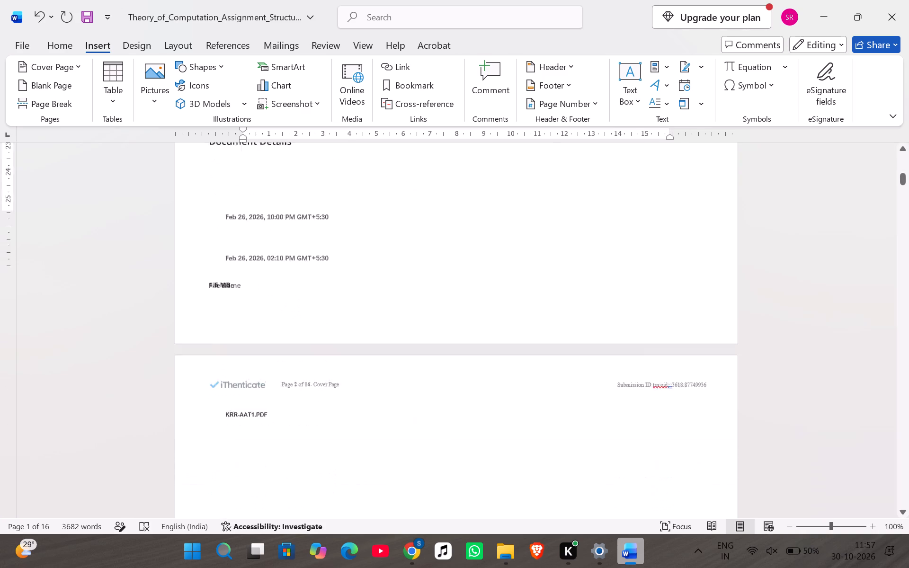
{"action": "scroll", "coordinate": [394, 367], "scroll_direction": "down", "scroll_amount": 2}
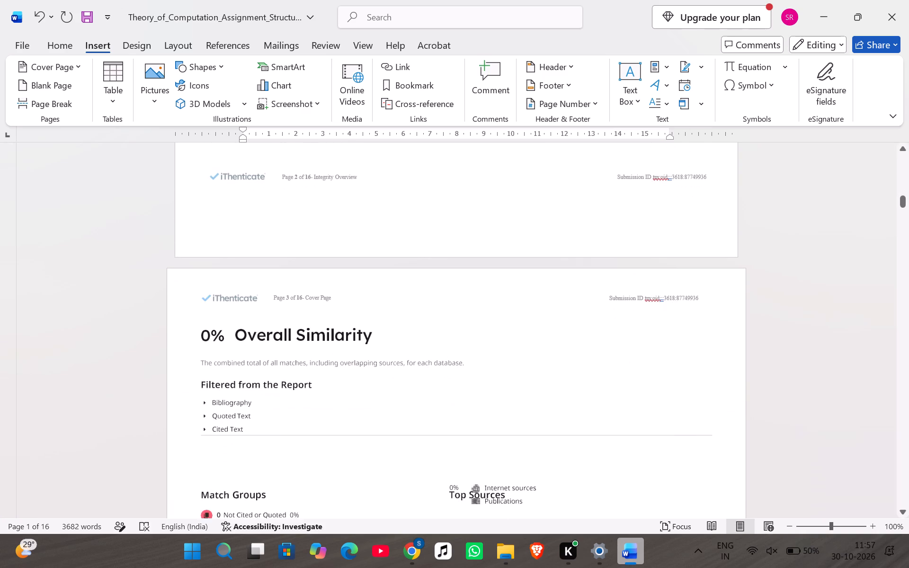
{"action": "scroll", "coordinate": [394, 367], "scroll_direction": "down", "scroll_amount": 2}
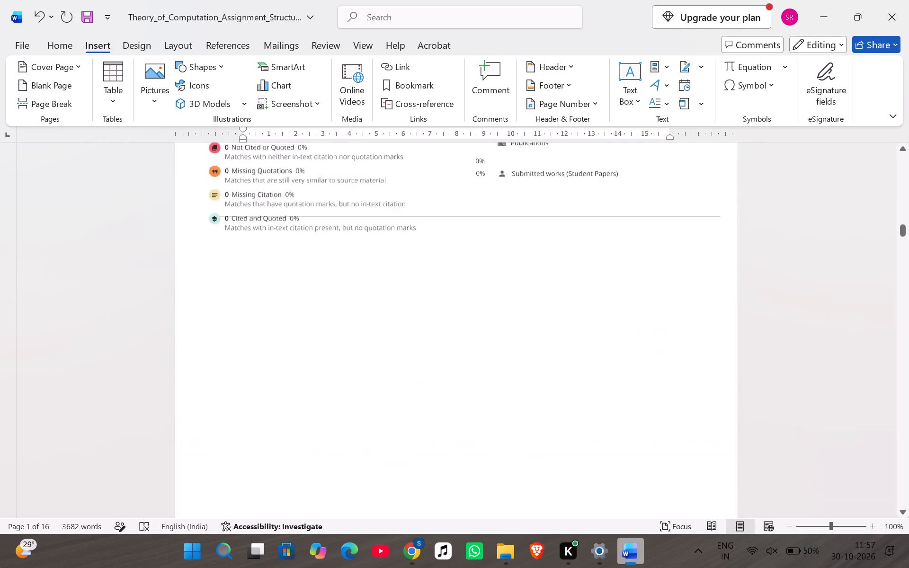
{"action": "scroll", "coordinate": [394, 367], "scroll_direction": "down", "scroll_amount": 2}
{"action": "scroll", "coordinate": [394, 367], "scroll_direction": "up", "scroll_amount": 1}
{"action": "scroll", "coordinate": [394, 367], "scroll_direction": "down", "scroll_amount": 1}
{"action": "scroll", "coordinate": [394, 367], "scroll_direction": "up", "scroll_amount": 5}
{"action": "scroll", "coordinate": [394, 367], "scroll_direction": "down", "scroll_amount": 1}
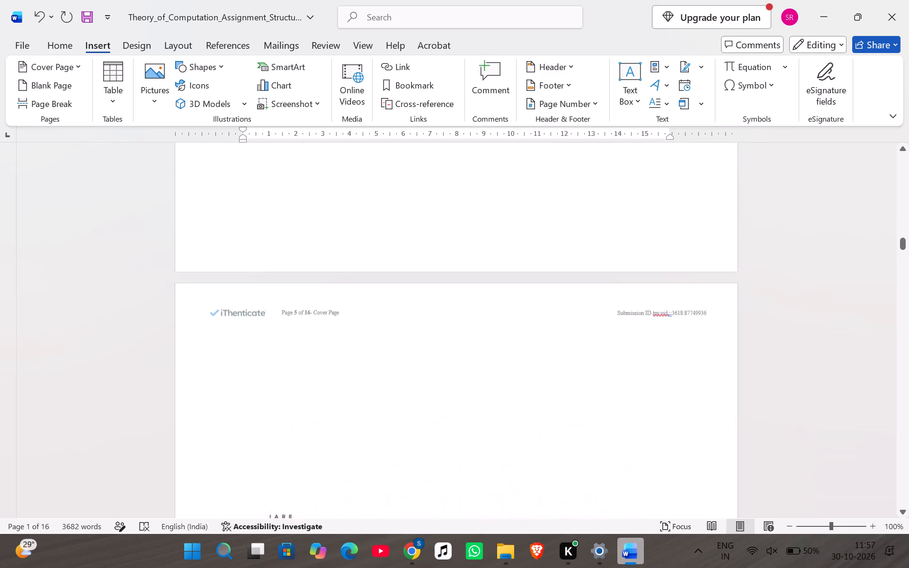
{"action": "scroll", "coordinate": [394, 367], "scroll_direction": "down", "scroll_amount": 3}
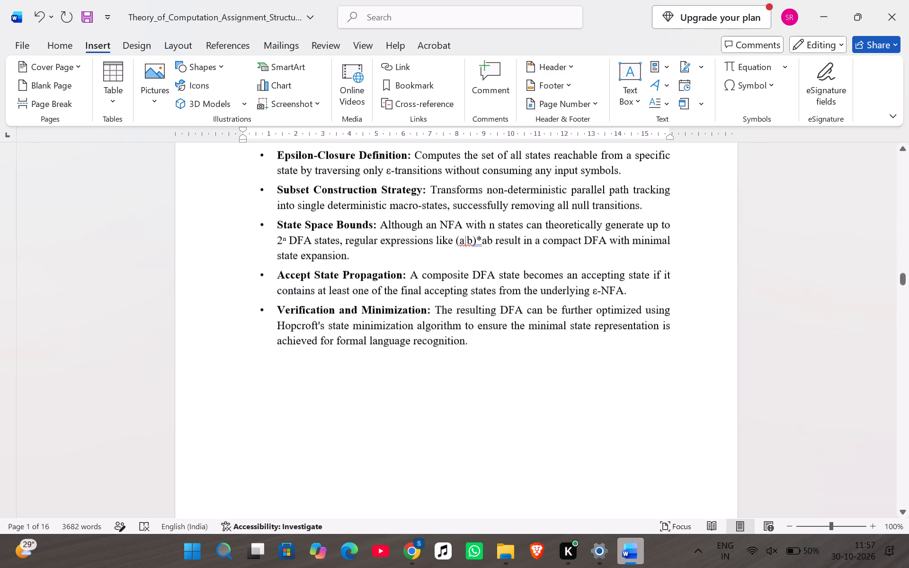
Check the remaining answer pages through Q10, save the combined Theory of Computation assignment and close the document.
{"action": "scroll", "coordinate": [394, 367], "scroll_direction": "down", "scroll_amount": 4}
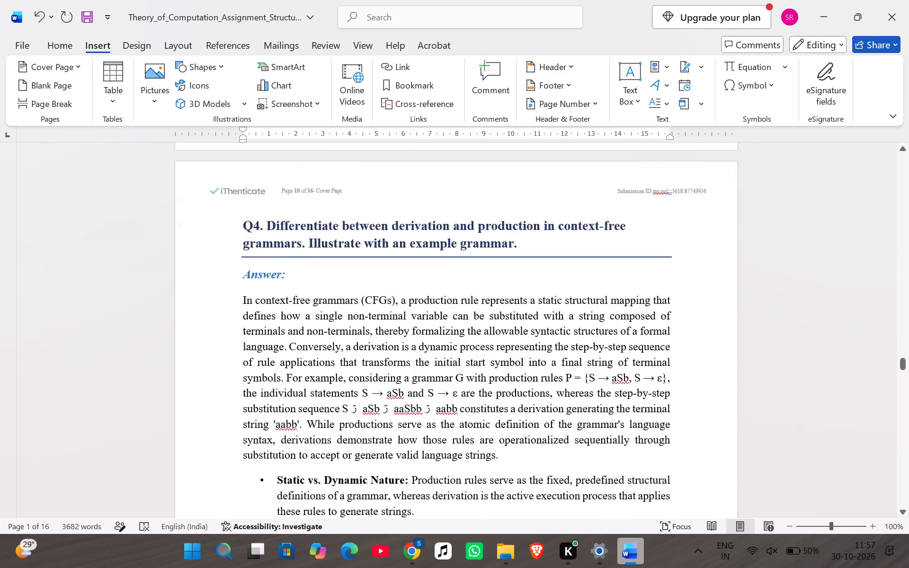
{"action": "scroll", "coordinate": [394, 367], "scroll_direction": "down", "scroll_amount": 4}
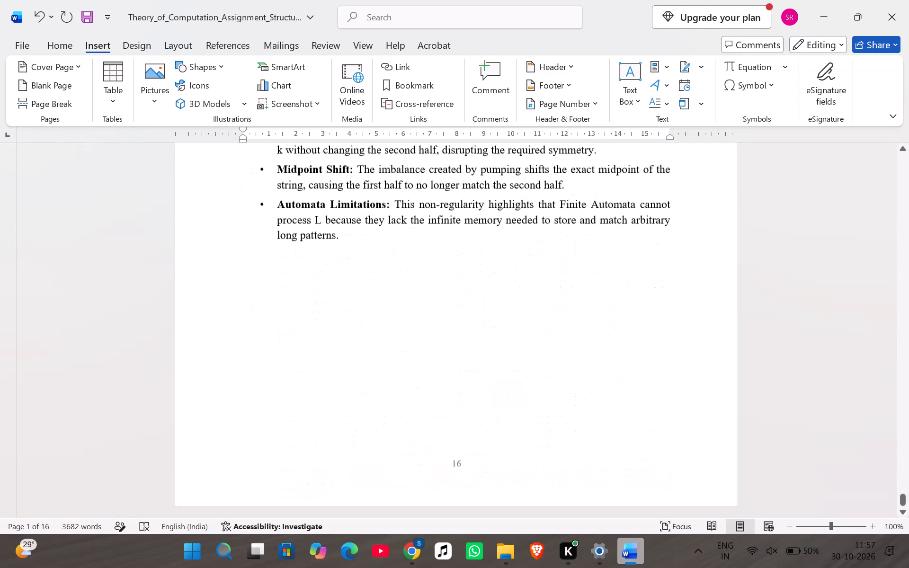
{"action": "scroll", "coordinate": [394, 367], "scroll_direction": "up", "scroll_amount": 2}
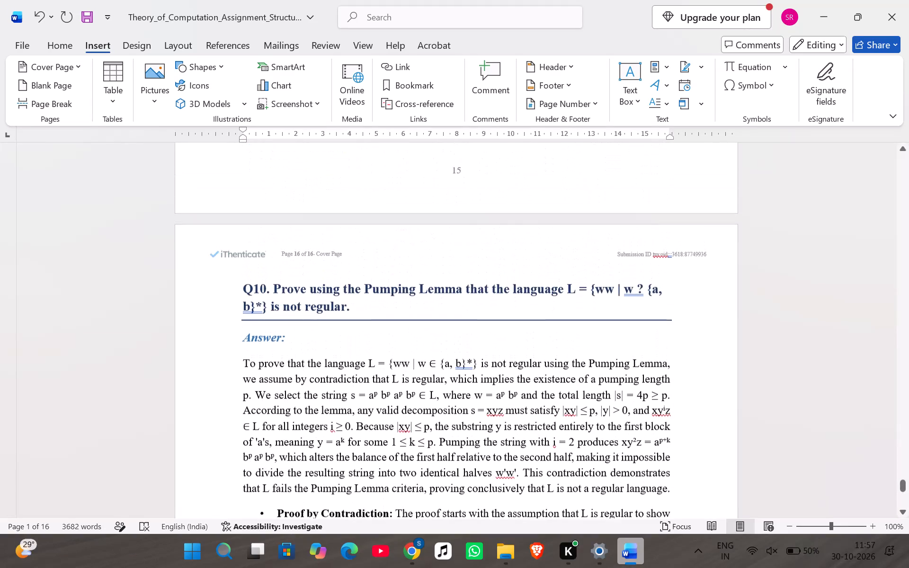
{"action": "key", "text": "ctrl+s"}
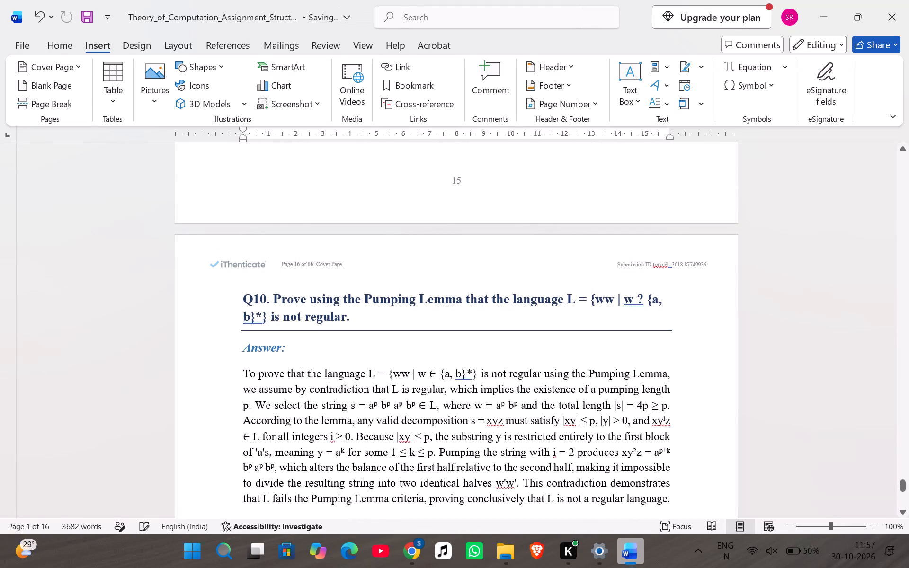
{"action": "left_click", "coordinate": [888, 9]}
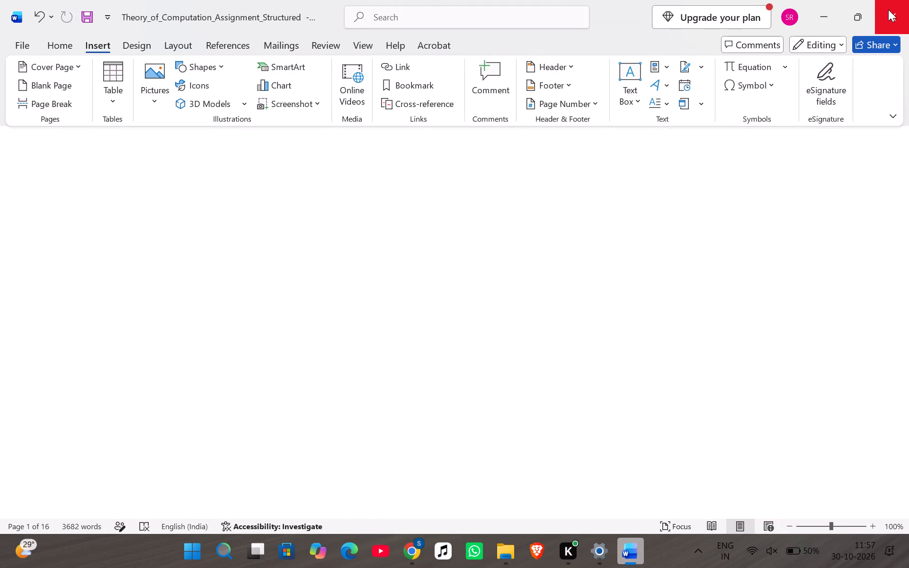
Switch to iLovePDF in Chrome and convert the saved Theory_of_Computation_Assignment_Structured Word file to PDF.
{"action": "left_click", "coordinate": [448, 553]}
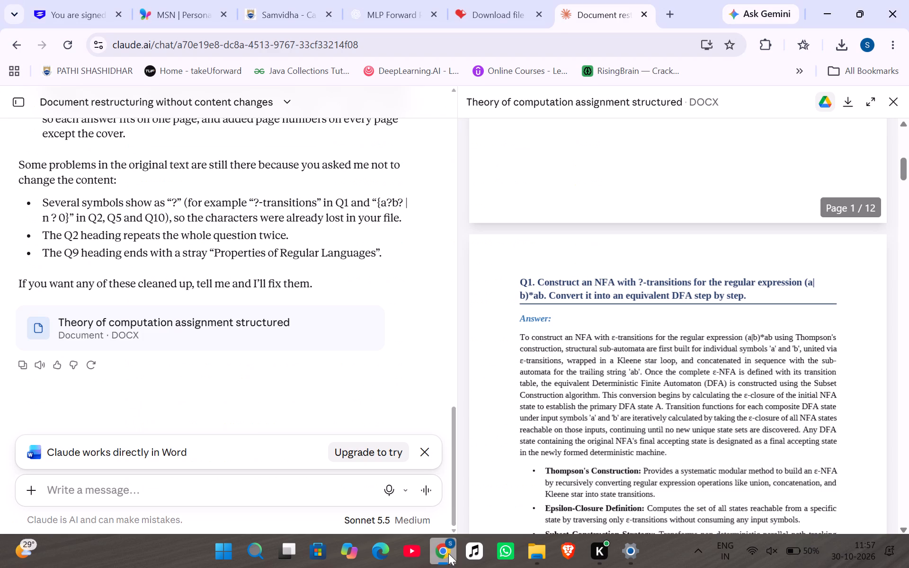
{"action": "left_click", "coordinate": [665, 4]}
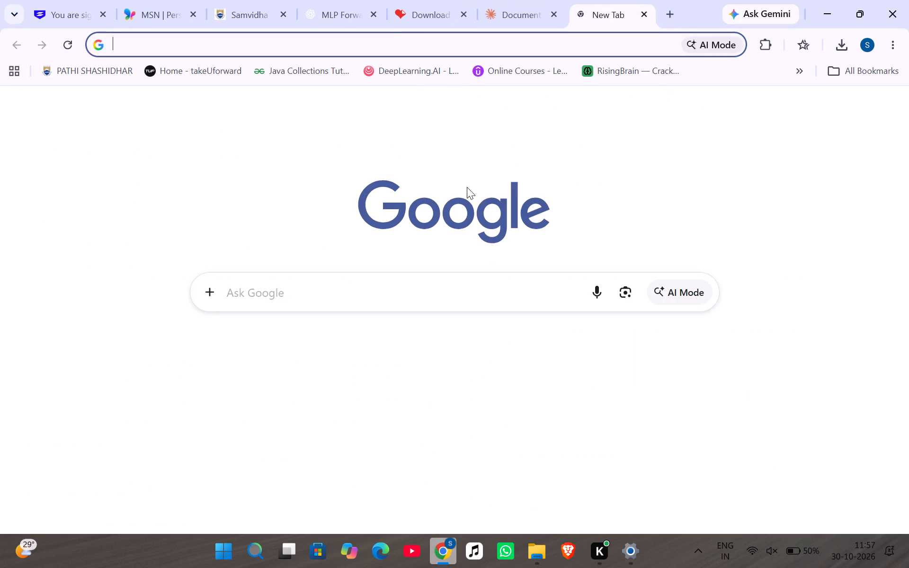
{"action": "left_click", "coordinate": [393, 21]}
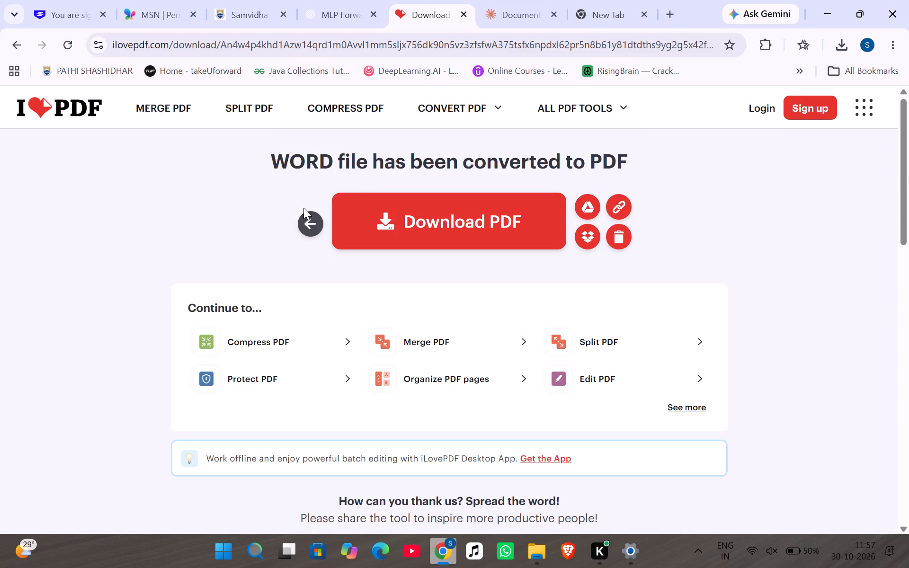
{"action": "left_click", "coordinate": [315, 226]}
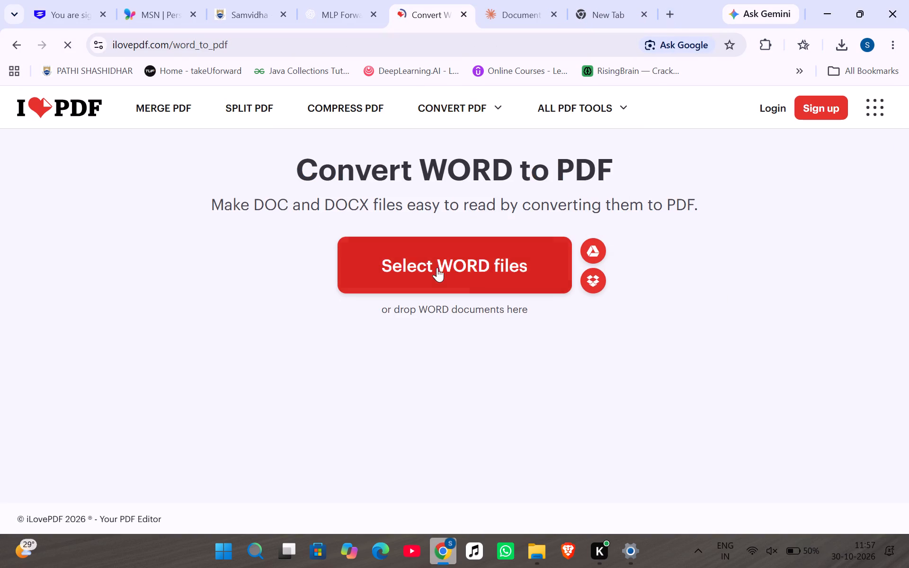
{"action": "left_click", "coordinate": [437, 267]}
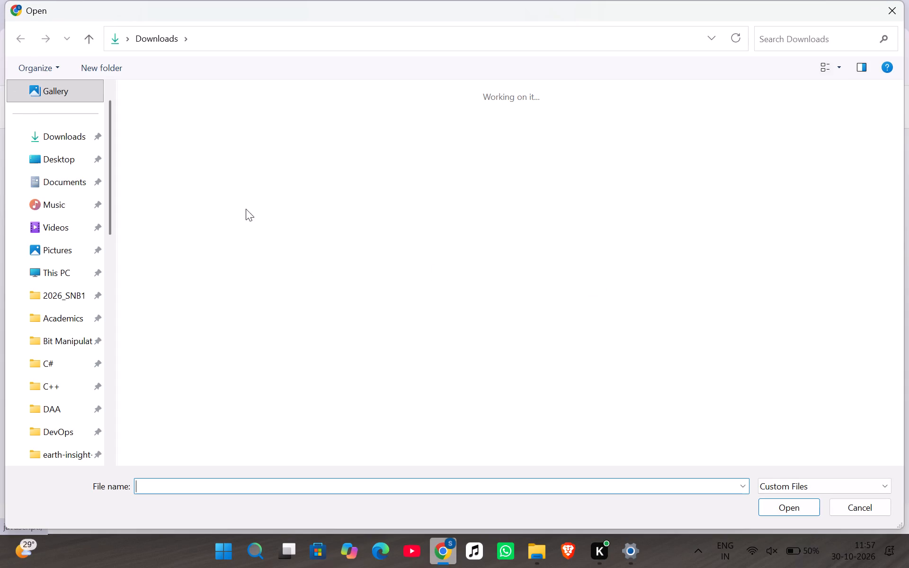
{"action": "double_click", "coordinate": [205, 129]}
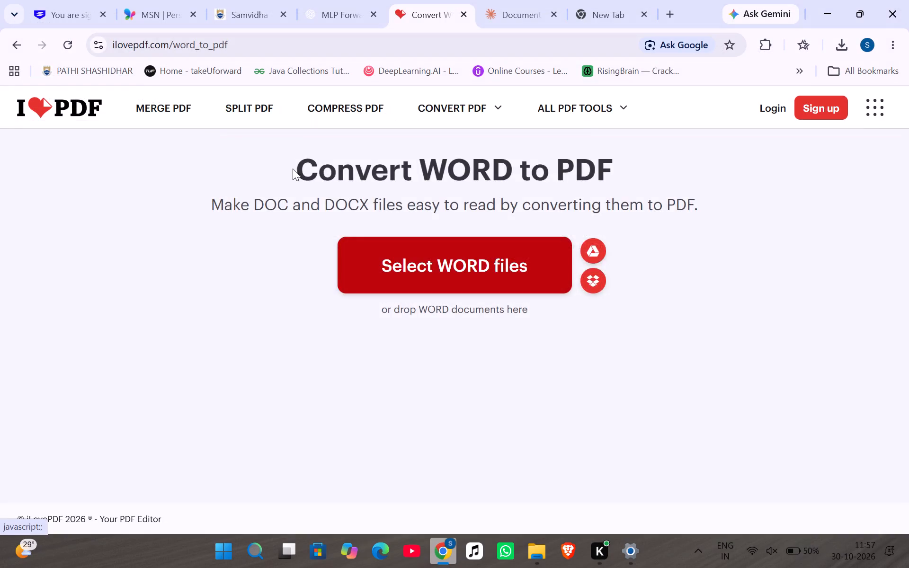